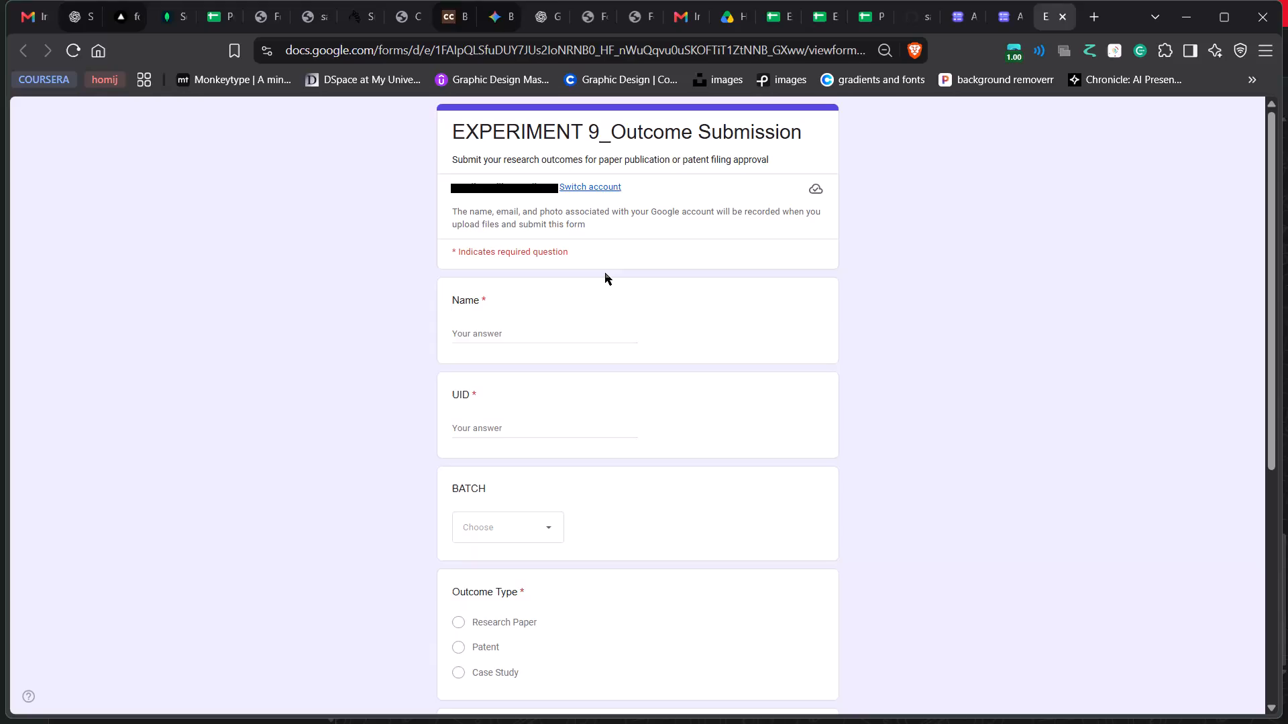
Fill in the form's Name answer with the student's first name and the UID answer with the student's UID.
{"action": "left_click", "coordinate": [515, 341]}
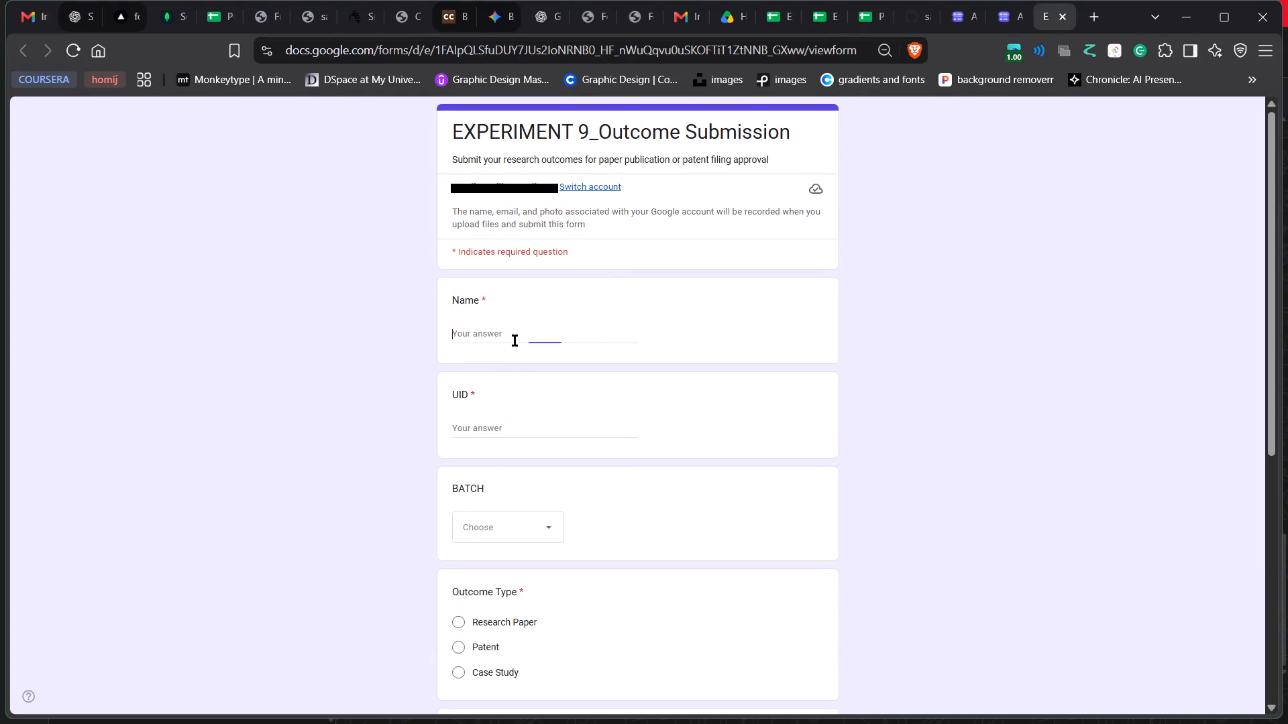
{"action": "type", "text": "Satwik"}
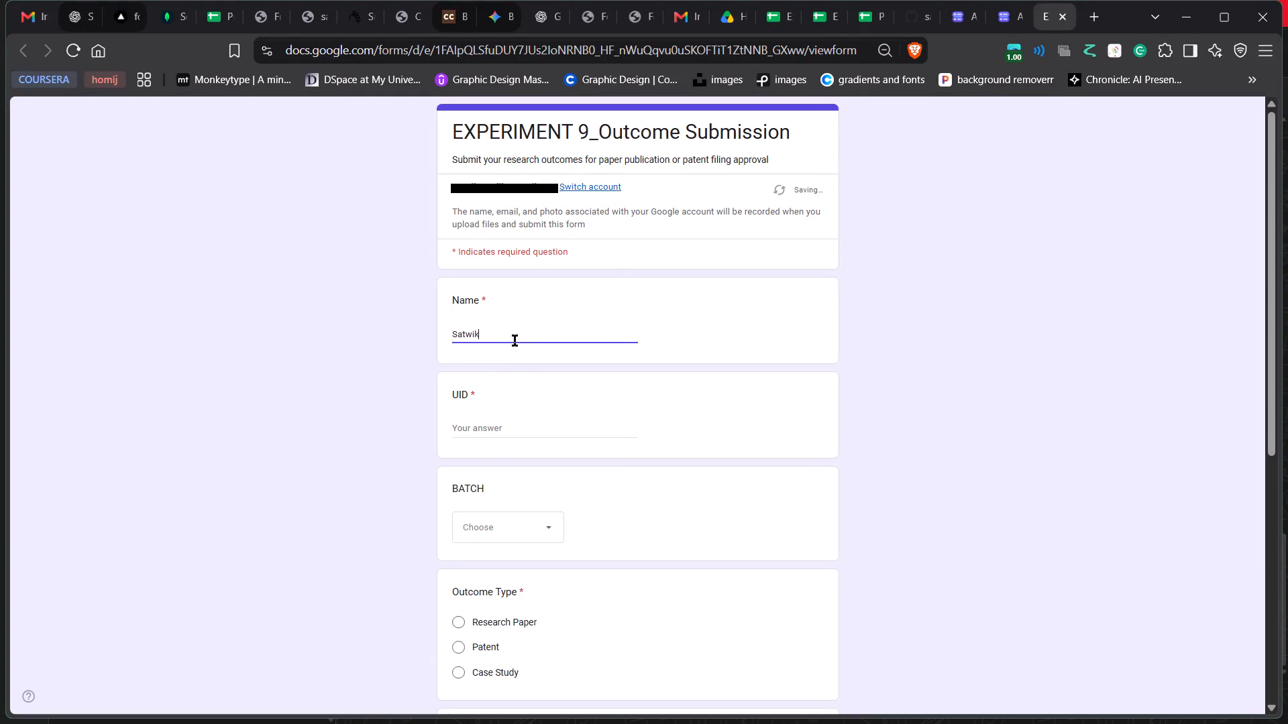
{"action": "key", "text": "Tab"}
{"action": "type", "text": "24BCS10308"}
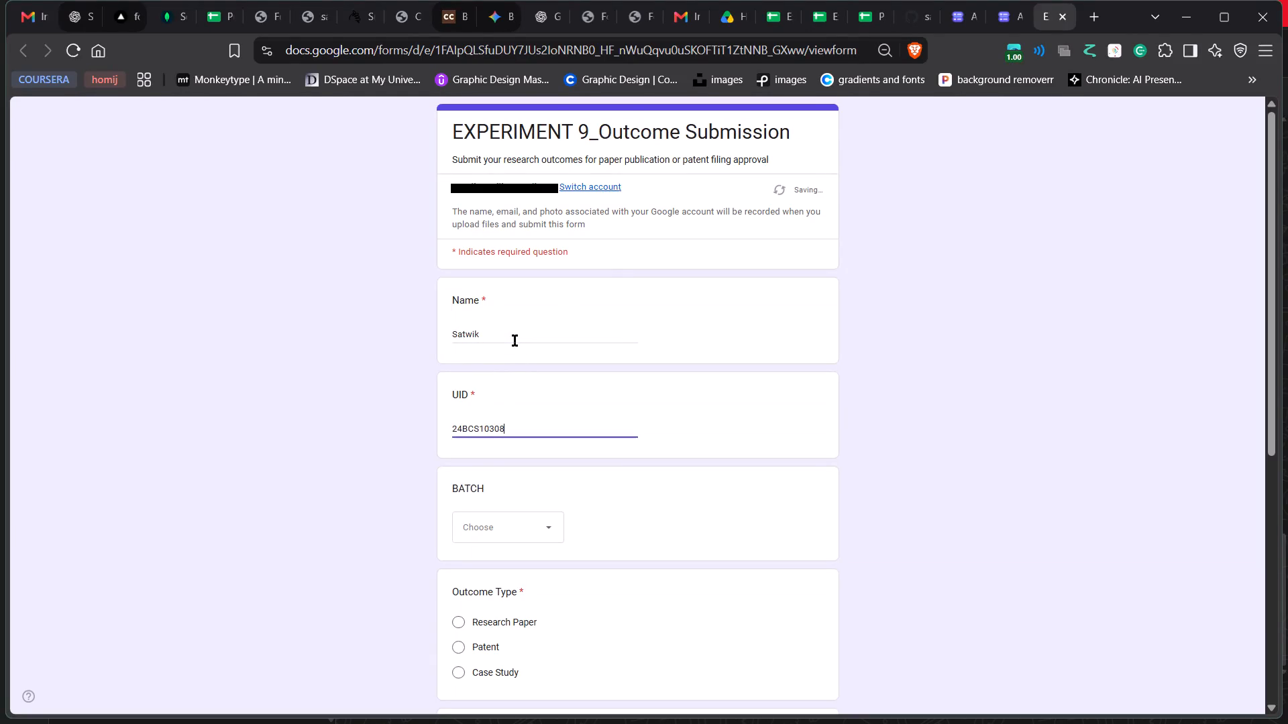
Set the batch to 703B and the outcome type to Research Paper.
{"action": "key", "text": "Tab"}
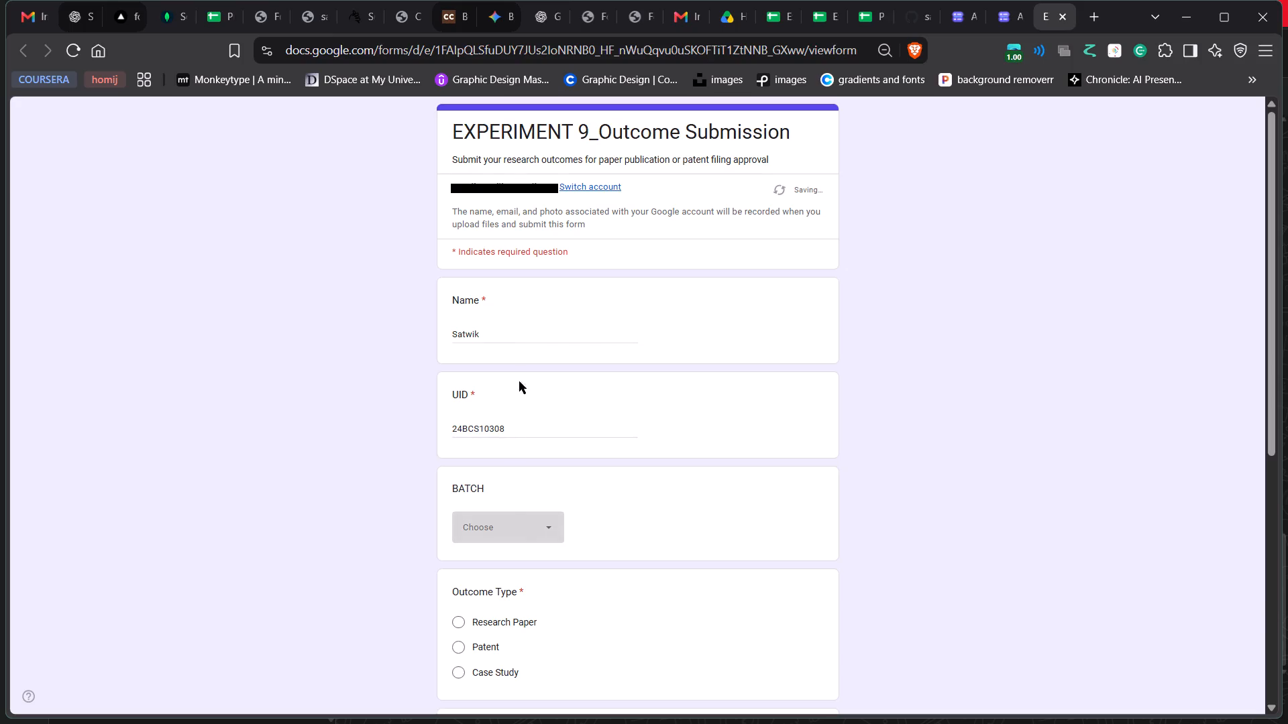
{"action": "left_click_drag", "start_coordinate": [507, 546], "coordinate": [516, 533]}
{"action": "left_click", "coordinate": [516, 533]}
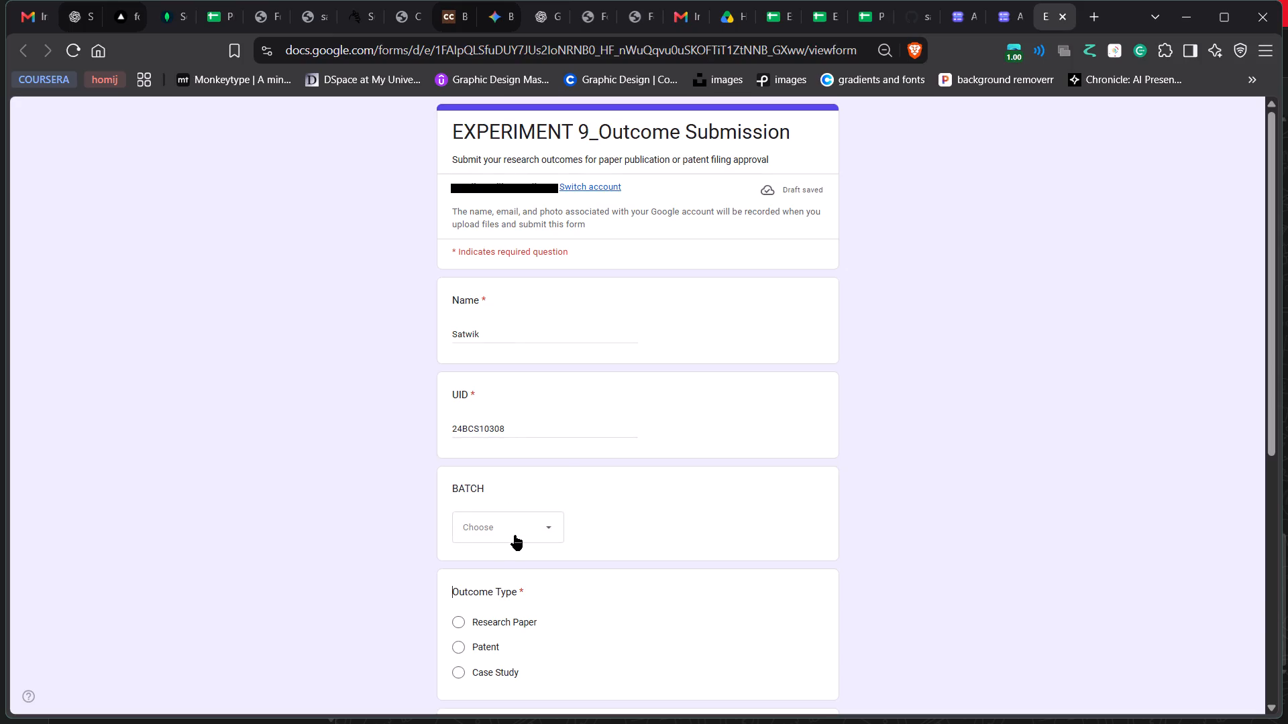
{"action": "left_click", "coordinate": [470, 541]}
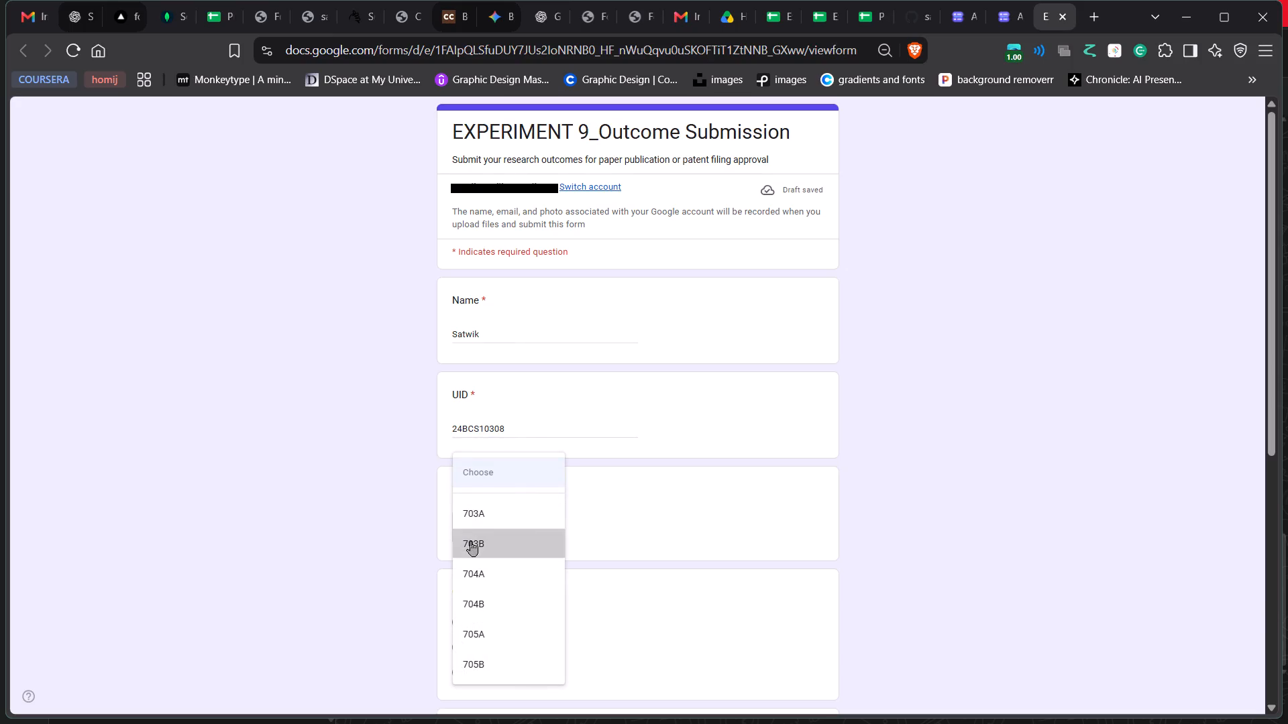
{"action": "scroll", "coordinate": [470, 541], "scroll_direction": "down", "scroll_amount": 1}
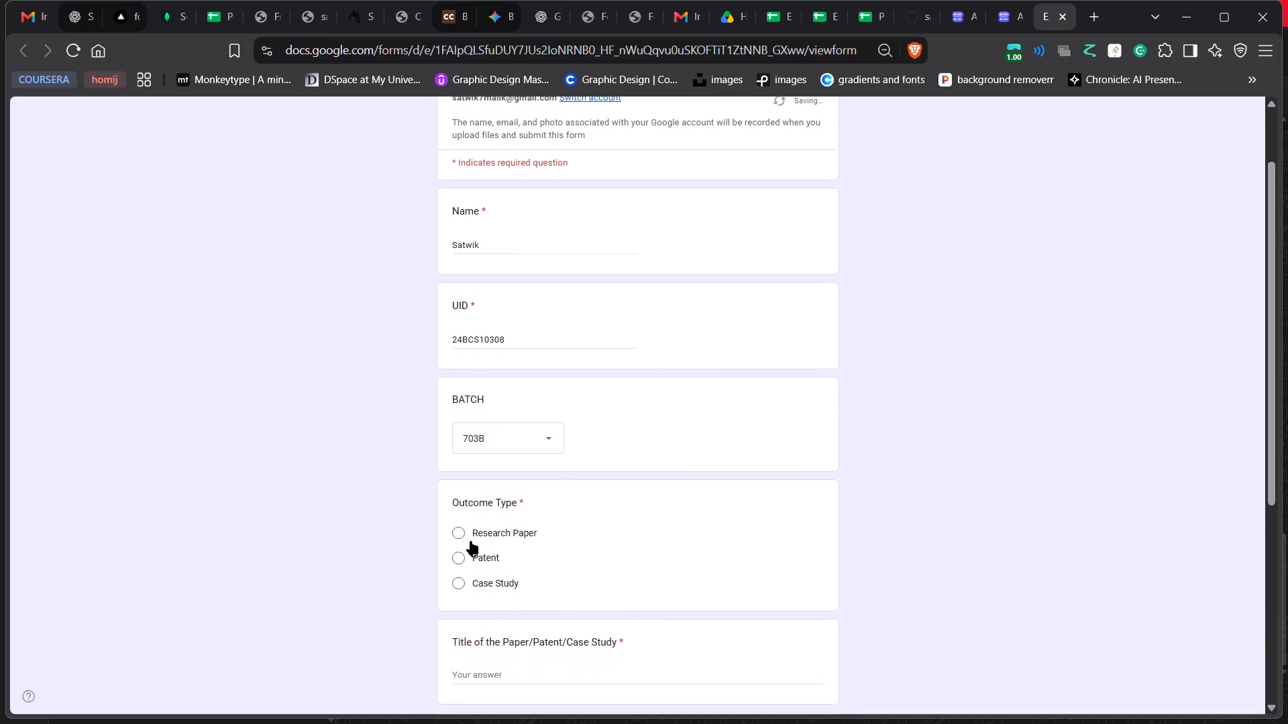
{"action": "scroll", "coordinate": [470, 541], "scroll_direction": "down", "scroll_amount": 1}
{"action": "left_click", "coordinate": [470, 541]}
Copy the "The Evolution of Healthcare Wristbands" paper title from cell K3 of the Exp-9 spreadsheet's 703-B sheet into the form's title answer.
{"action": "scroll", "coordinate": [470, 541], "scroll_direction": "down", "scroll_amount": 2}
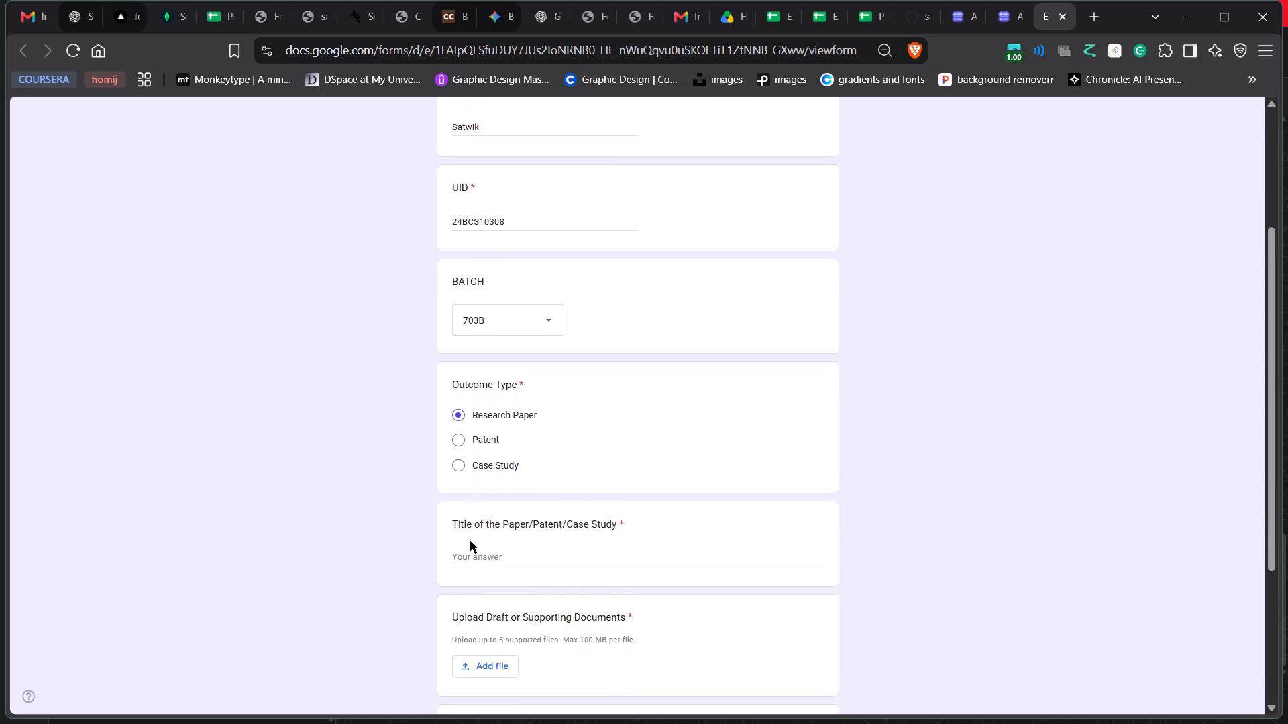
{"action": "scroll", "coordinate": [470, 541], "scroll_direction": "down", "scroll_amount": 1}
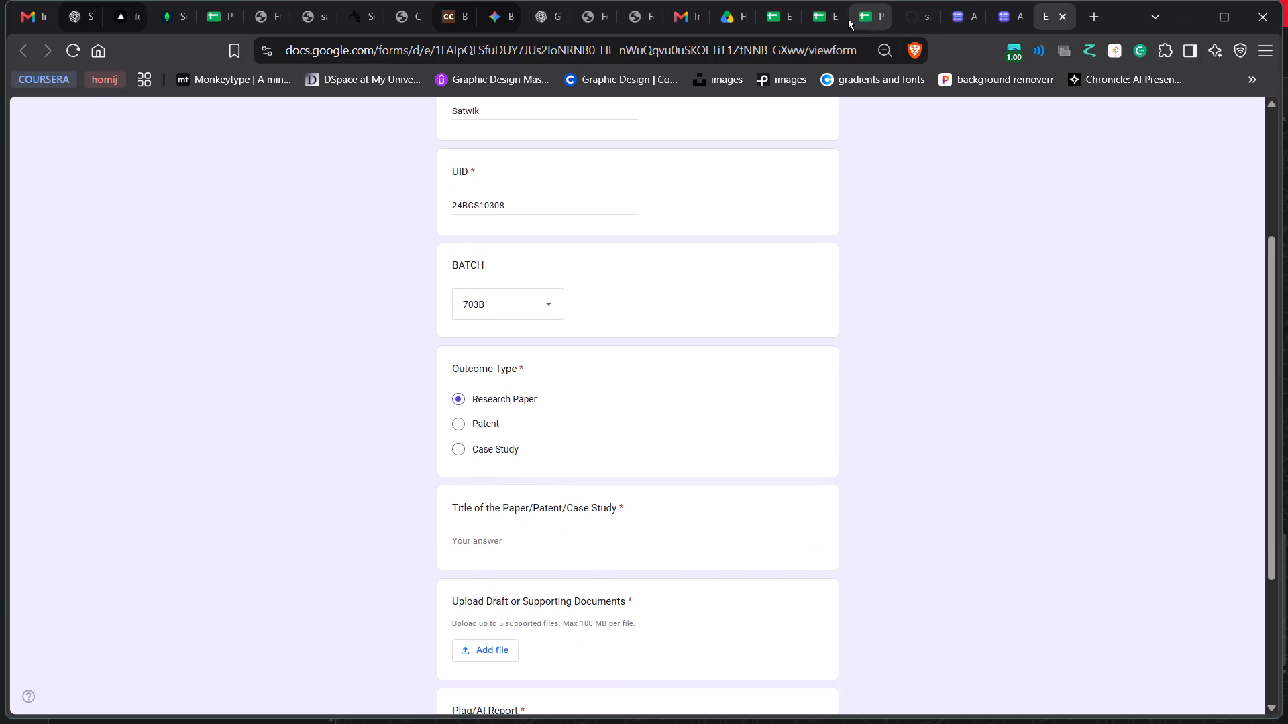
{"action": "left_click", "coordinate": [858, 17]}
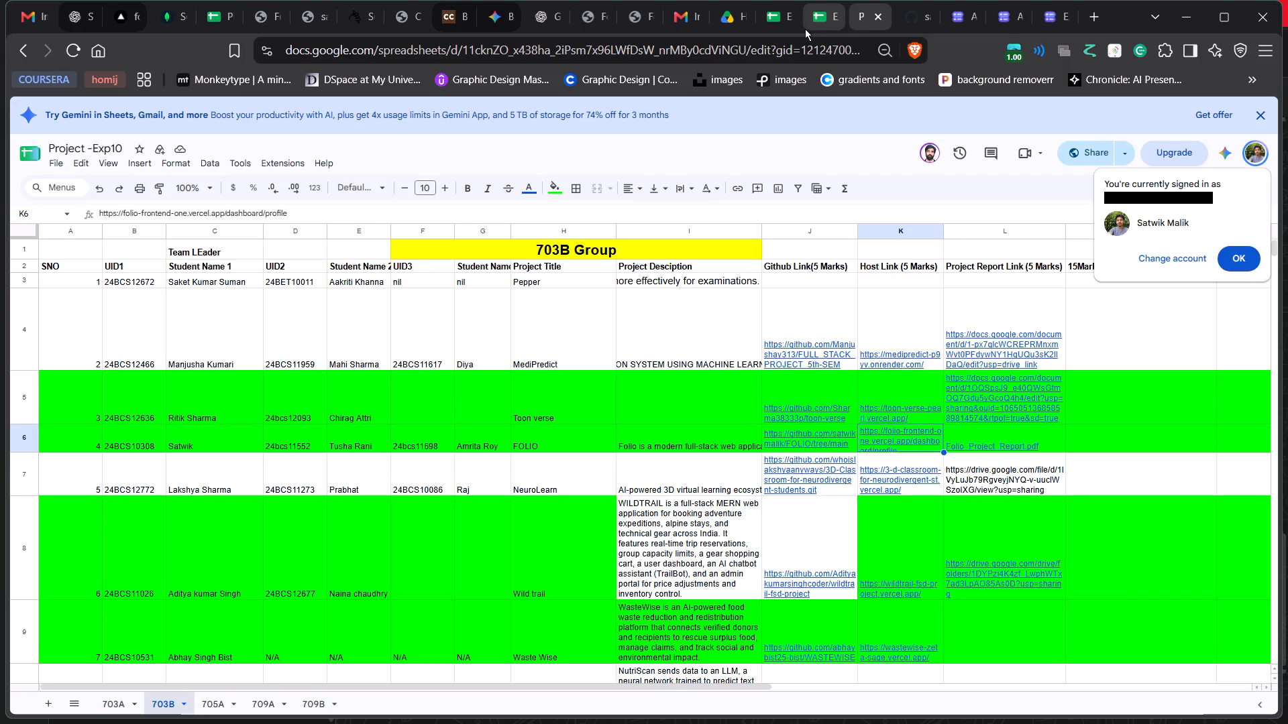
{"action": "left_click", "coordinate": [805, 29]}
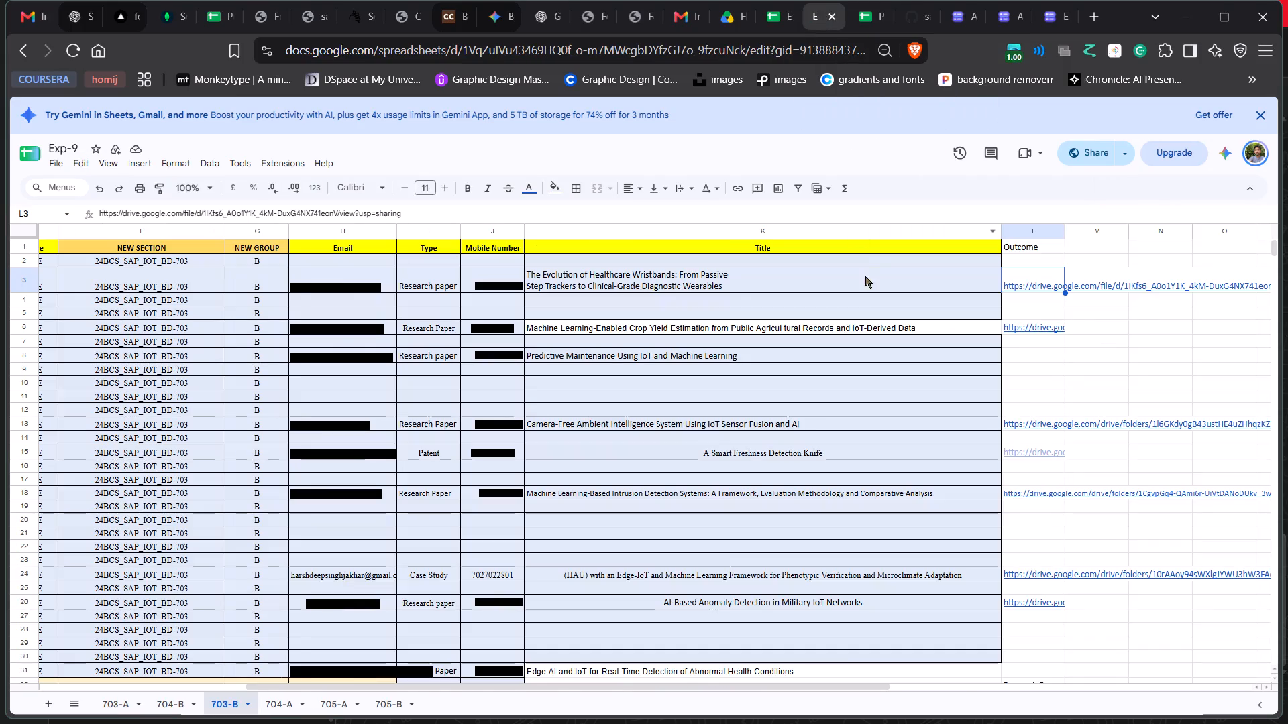
{"action": "left_click", "coordinate": [718, 287]}
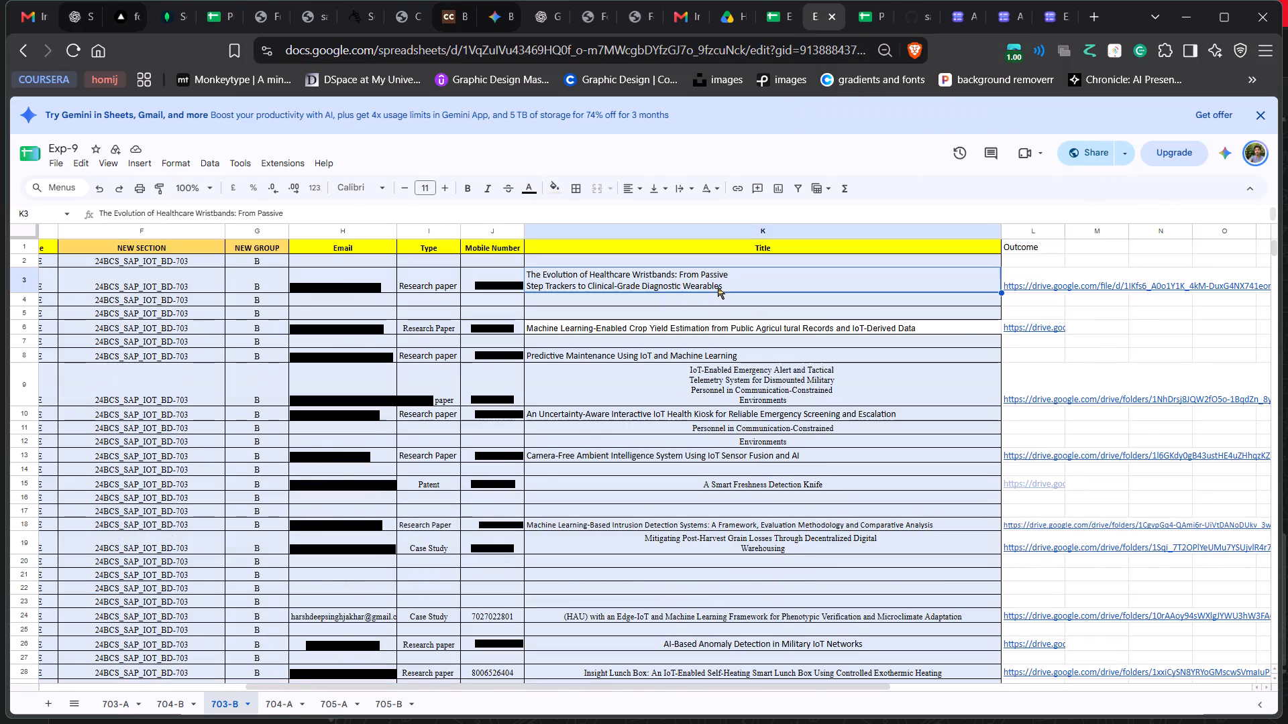
{"action": "double_click", "coordinate": [718, 287]}
{"action": "key", "text": "ctrl+a"}
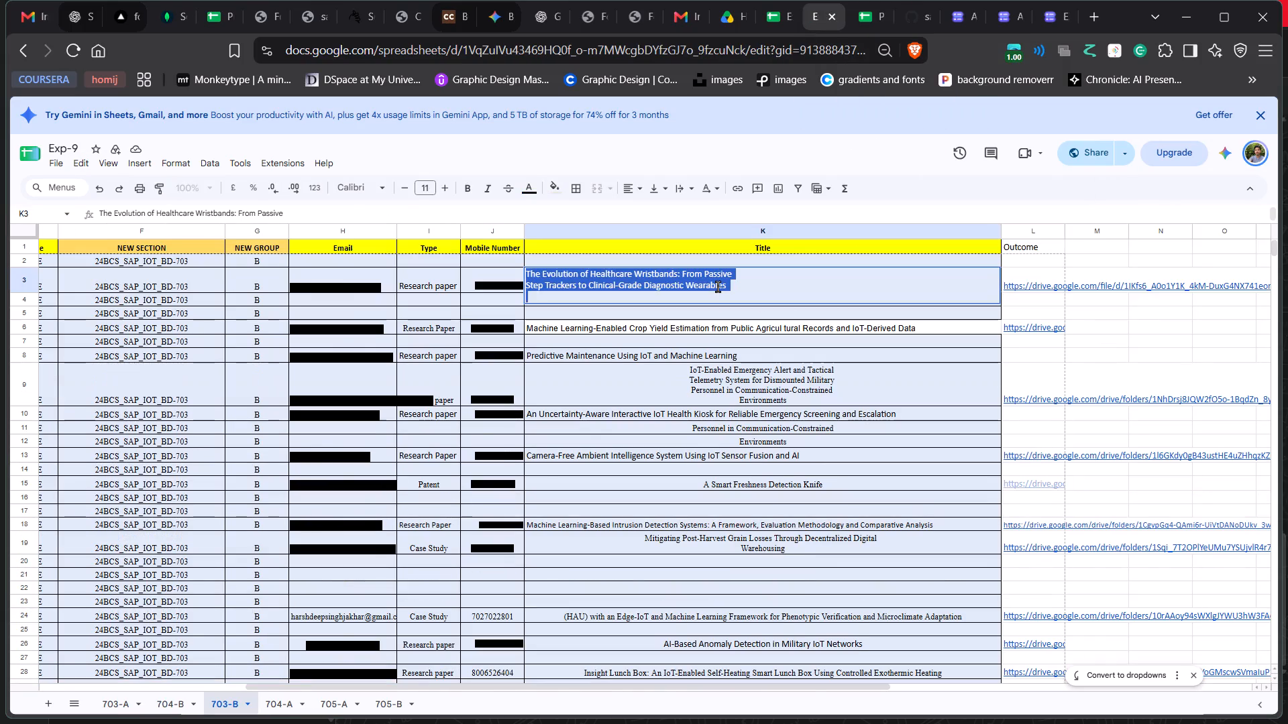
{"action": "key", "text": "ctrl+c"}
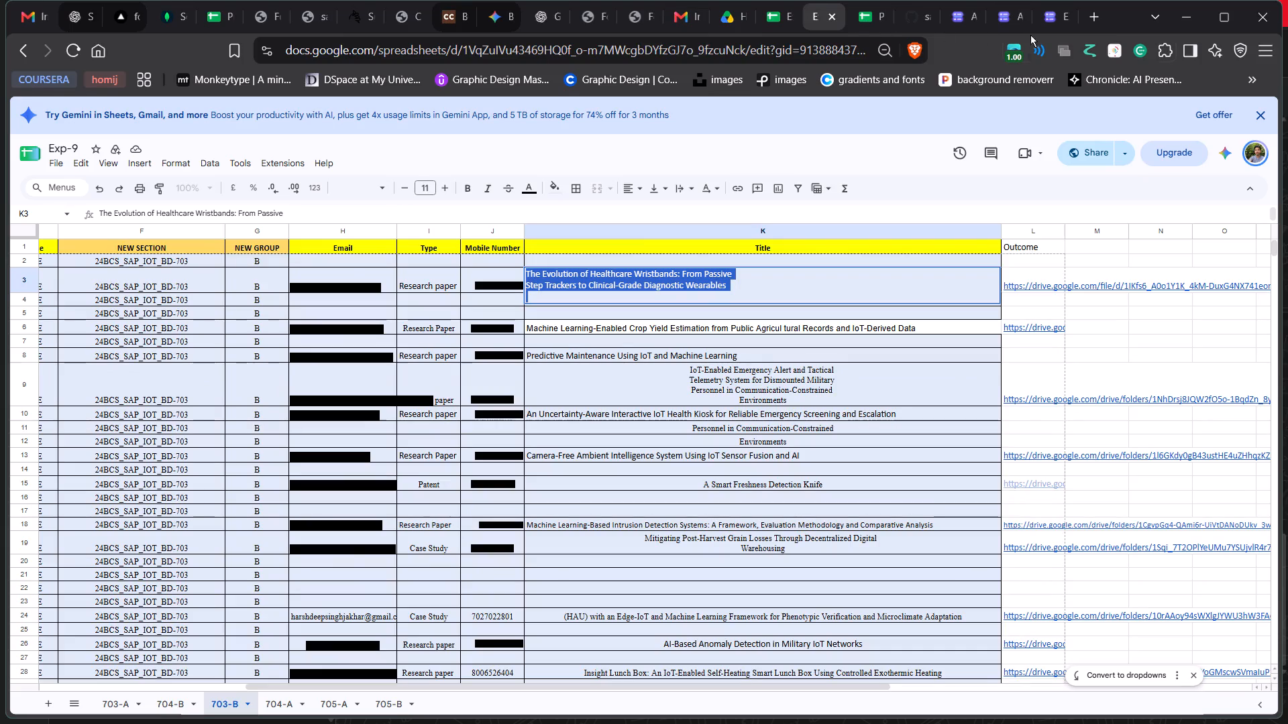
{"action": "left_click", "coordinate": [1053, 9]}
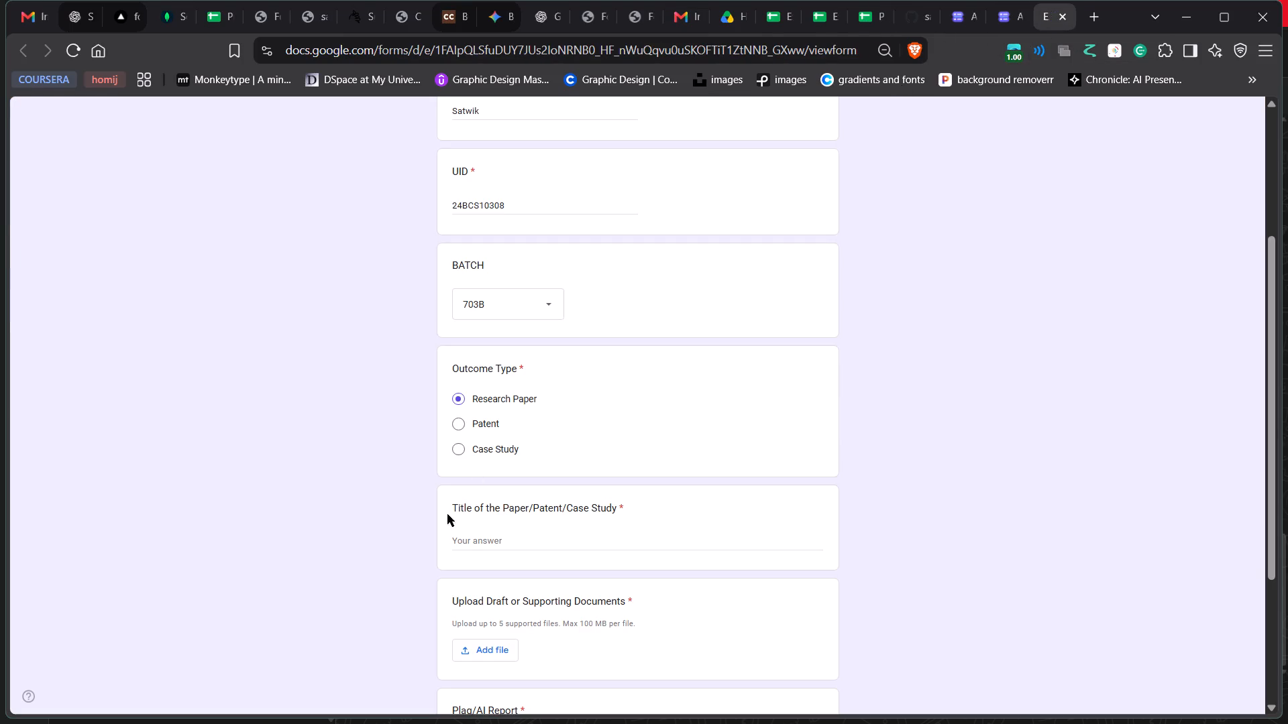
{"action": "left_click", "coordinate": [476, 540]}
{"action": "key", "text": "ctrl+v"}
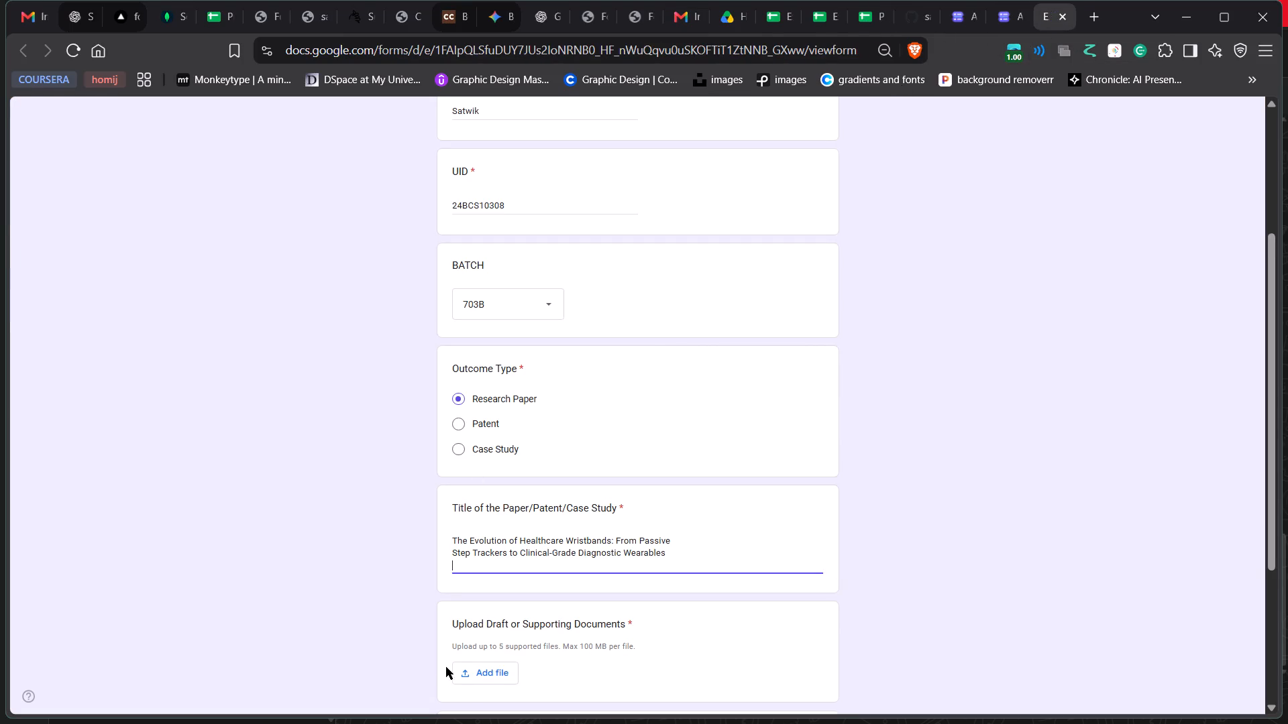
Upload Satwik_IEEE_ResearchPaper_v4.pdf from the researchpaperresources > finalpaper folder as the draft or supporting document.
{"action": "left_click", "coordinate": [484, 681]}
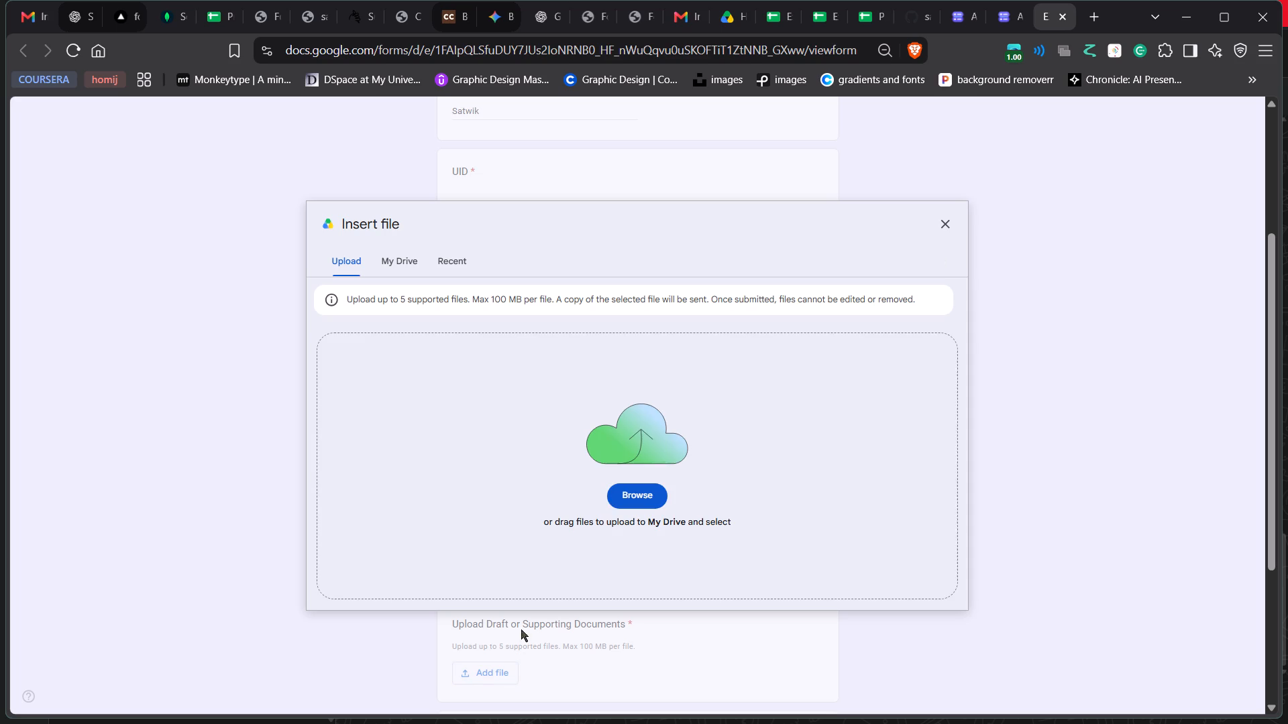
{"action": "left_click", "coordinate": [631, 489]}
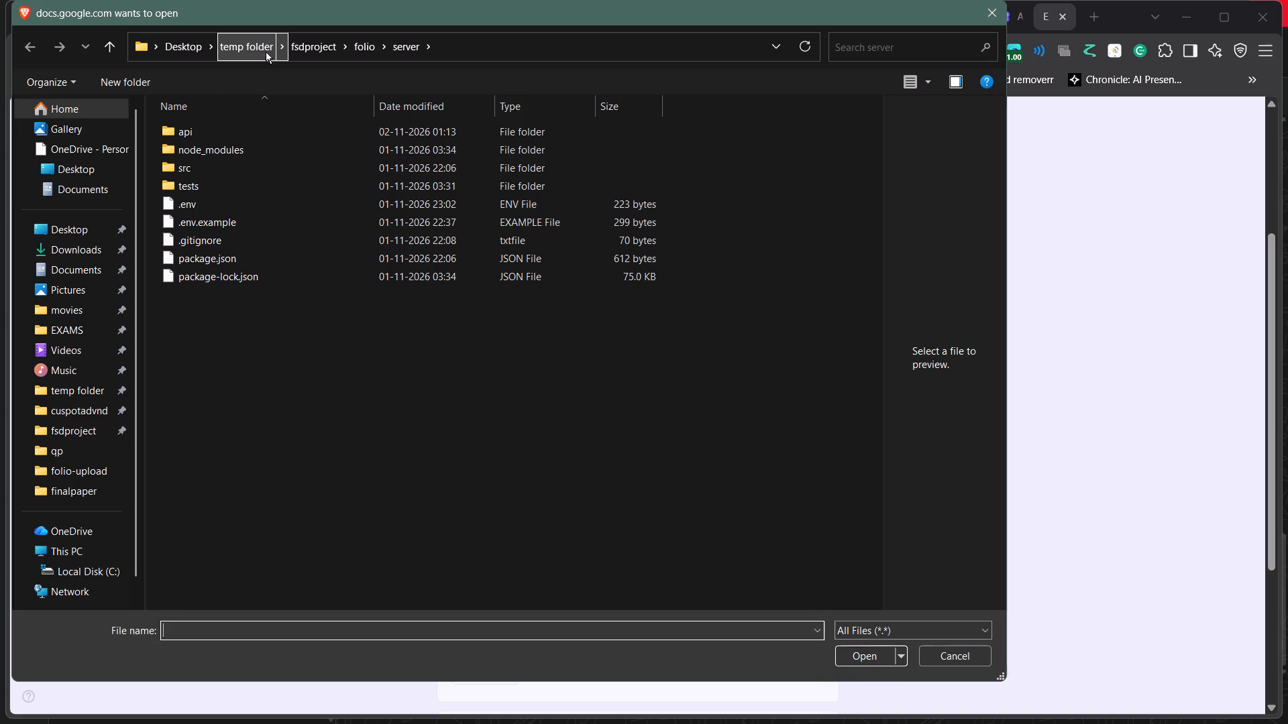
{"action": "left_click", "coordinate": [260, 53]}
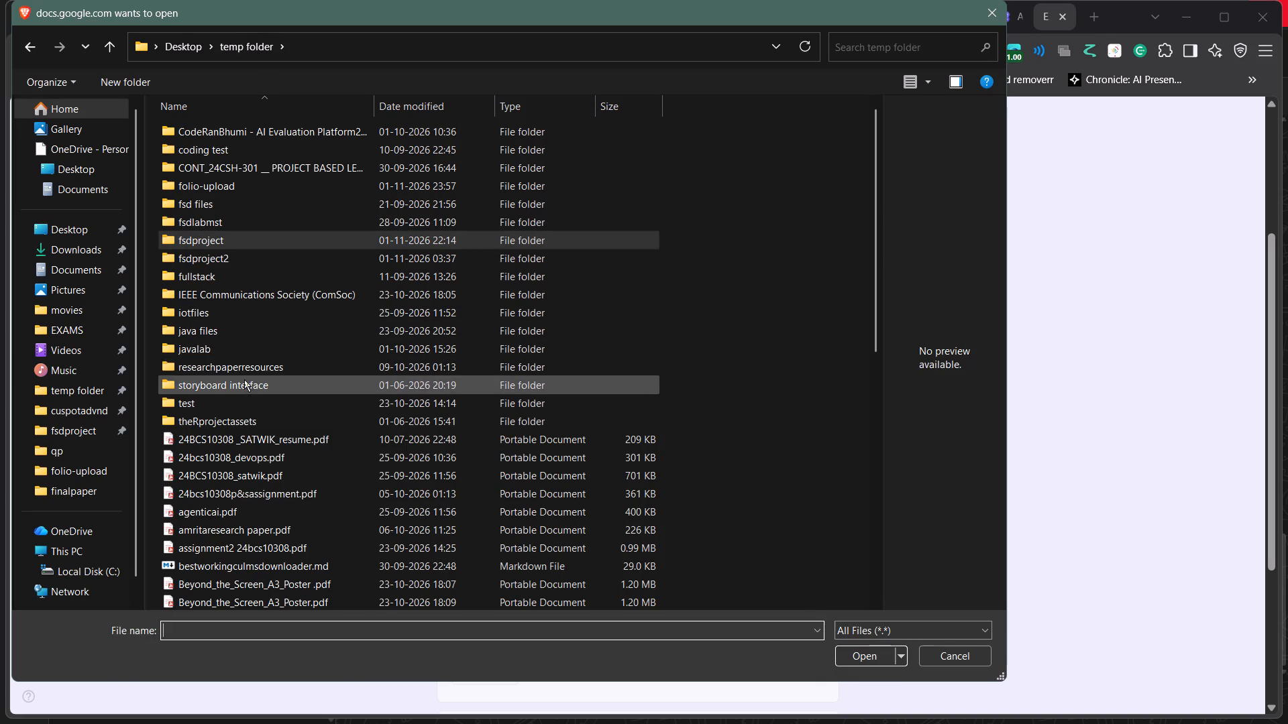
{"action": "double_click", "coordinate": [266, 363]}
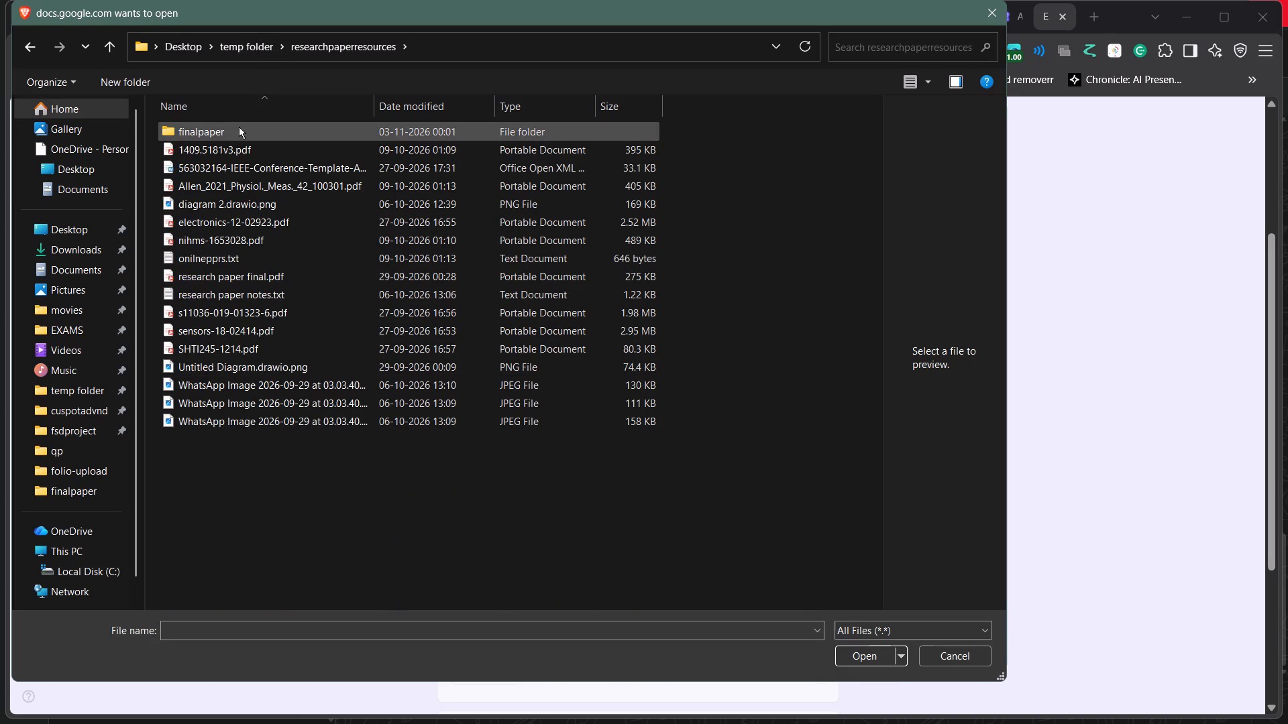
{"action": "double_click", "coordinate": [240, 126]}
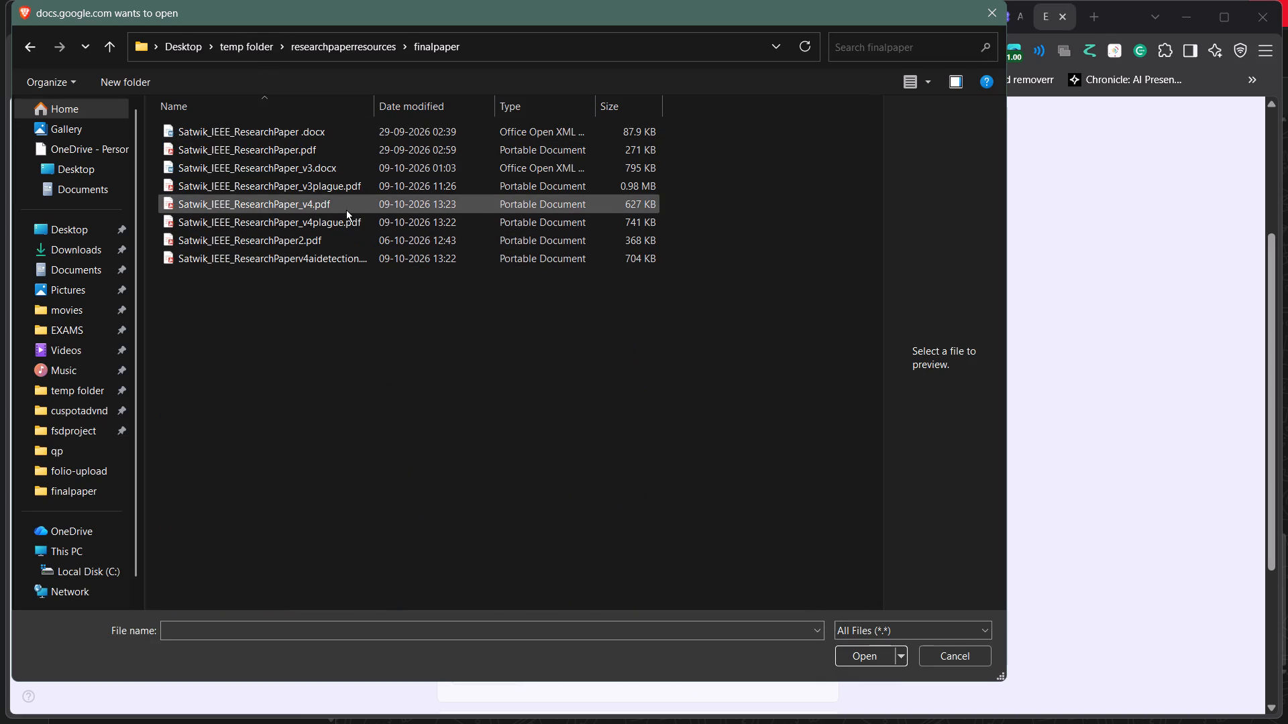
{"action": "left_click", "coordinate": [338, 210]}
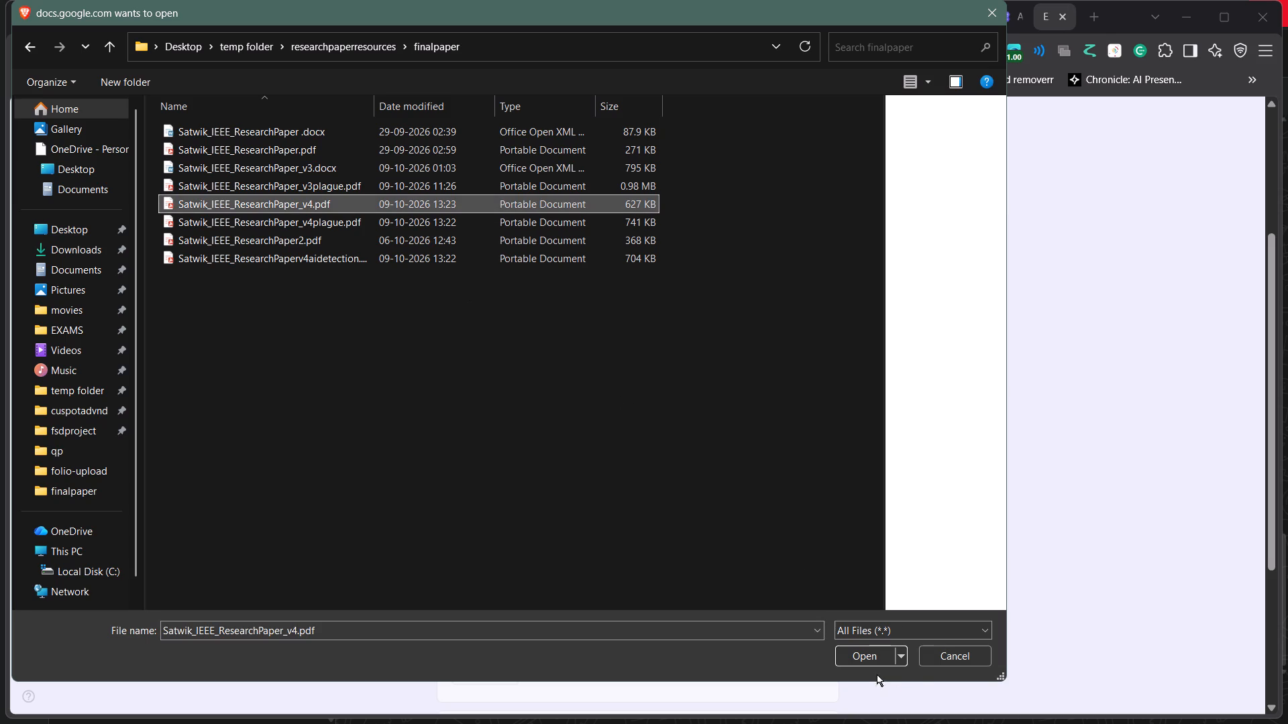
{"action": "left_click", "coordinate": [880, 661]}
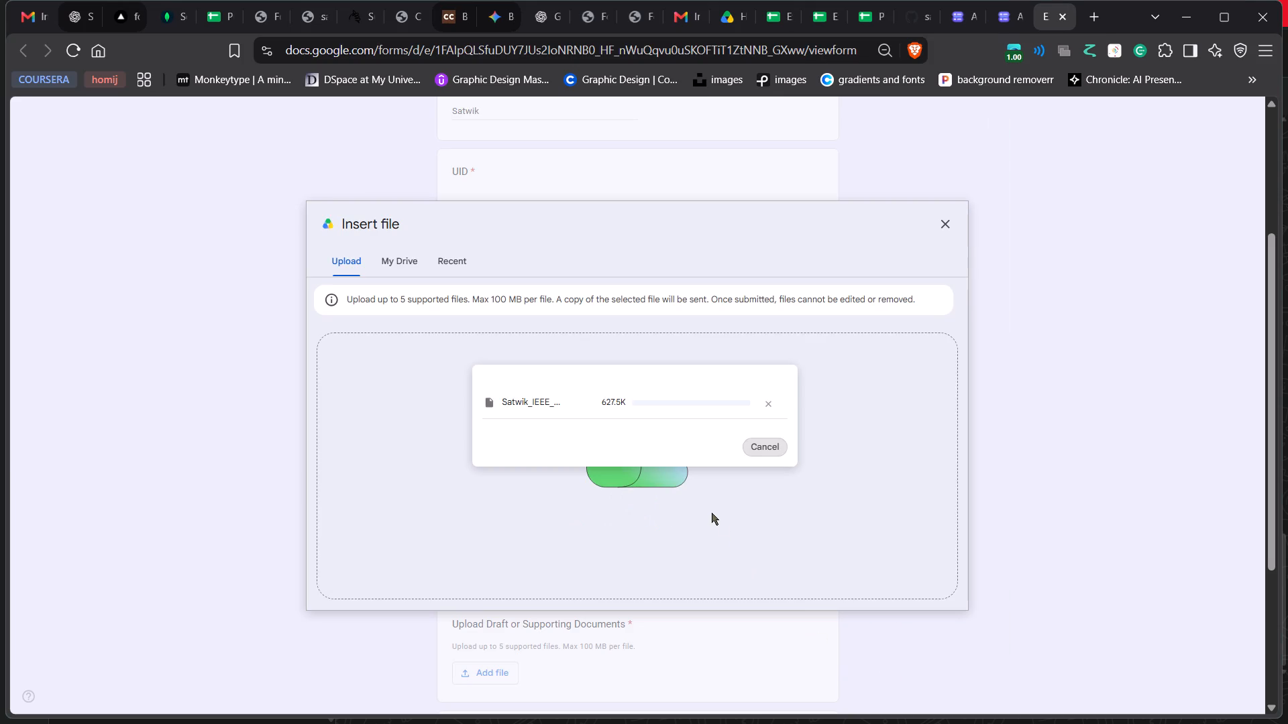
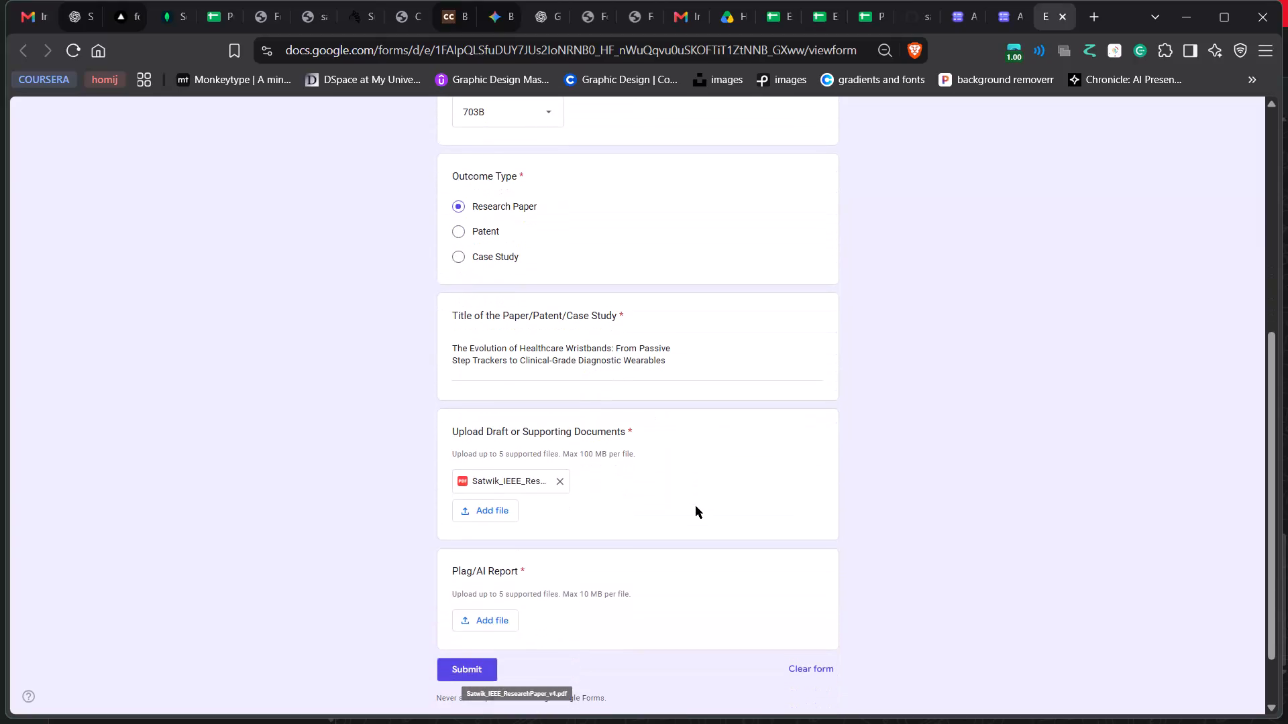
Upload Satwik_IEEE_ResearchPaper_v4plague.pdf from the finalpaper folder as the form's Plag/AI Report.
{"action": "left_click", "coordinate": [488, 607]}
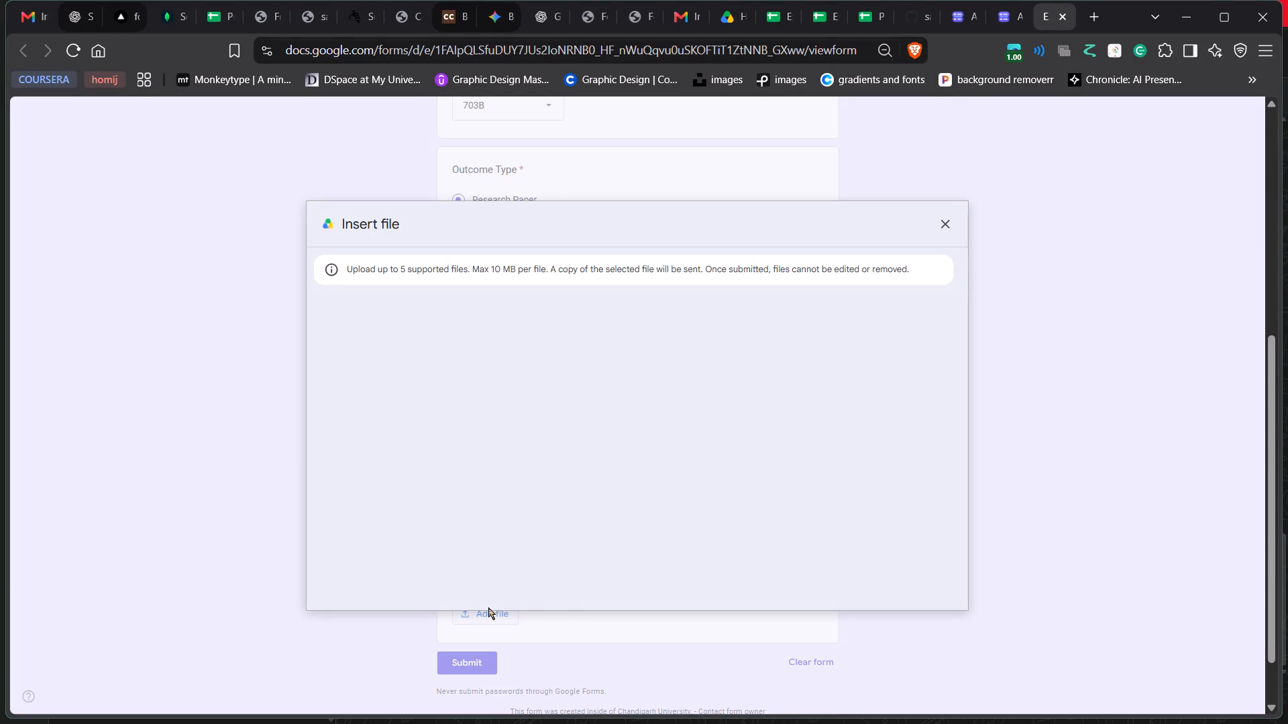
{"action": "left_click", "coordinate": [631, 507]}
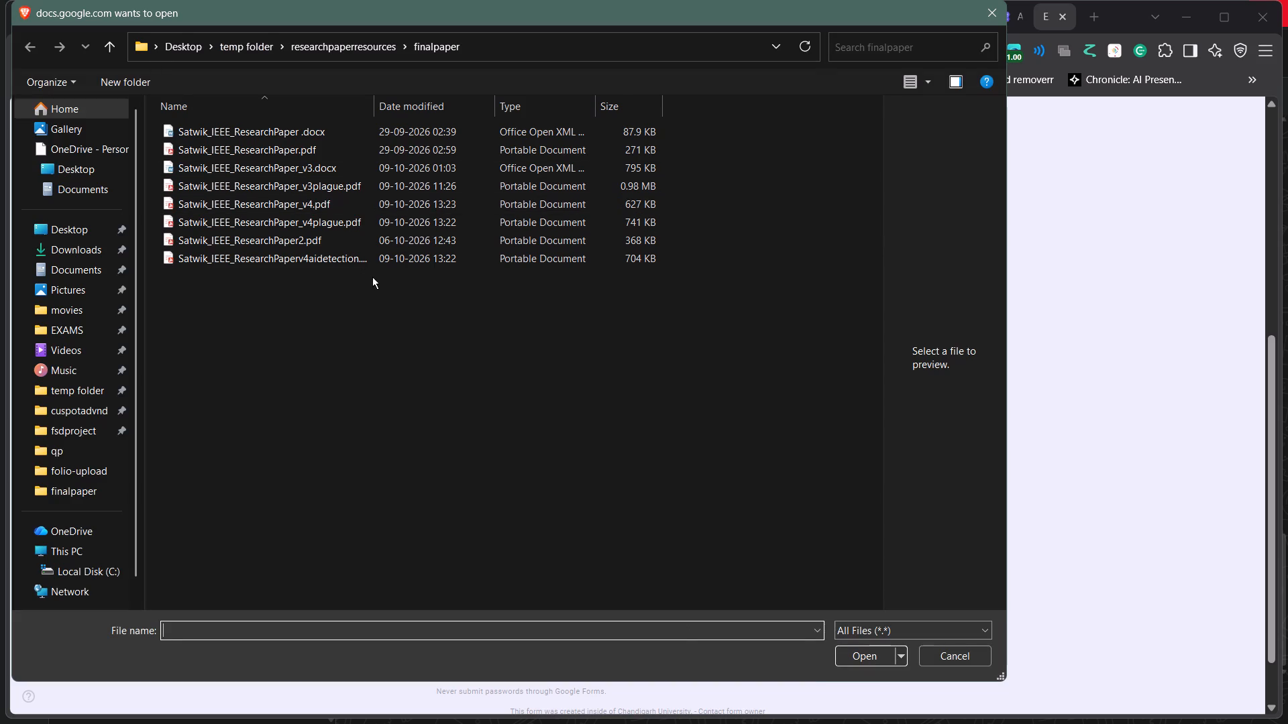
{"action": "left_click", "coordinate": [323, 225]}
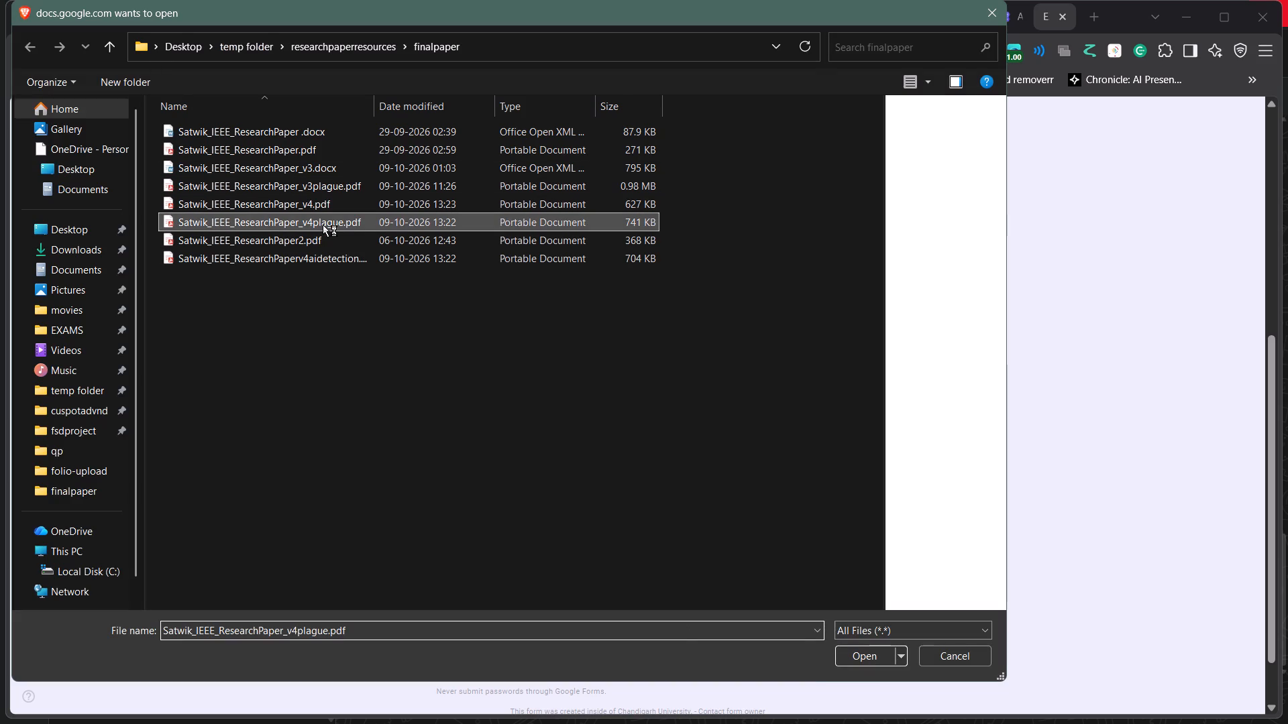
{"action": "left_click", "coordinate": [867, 656]}
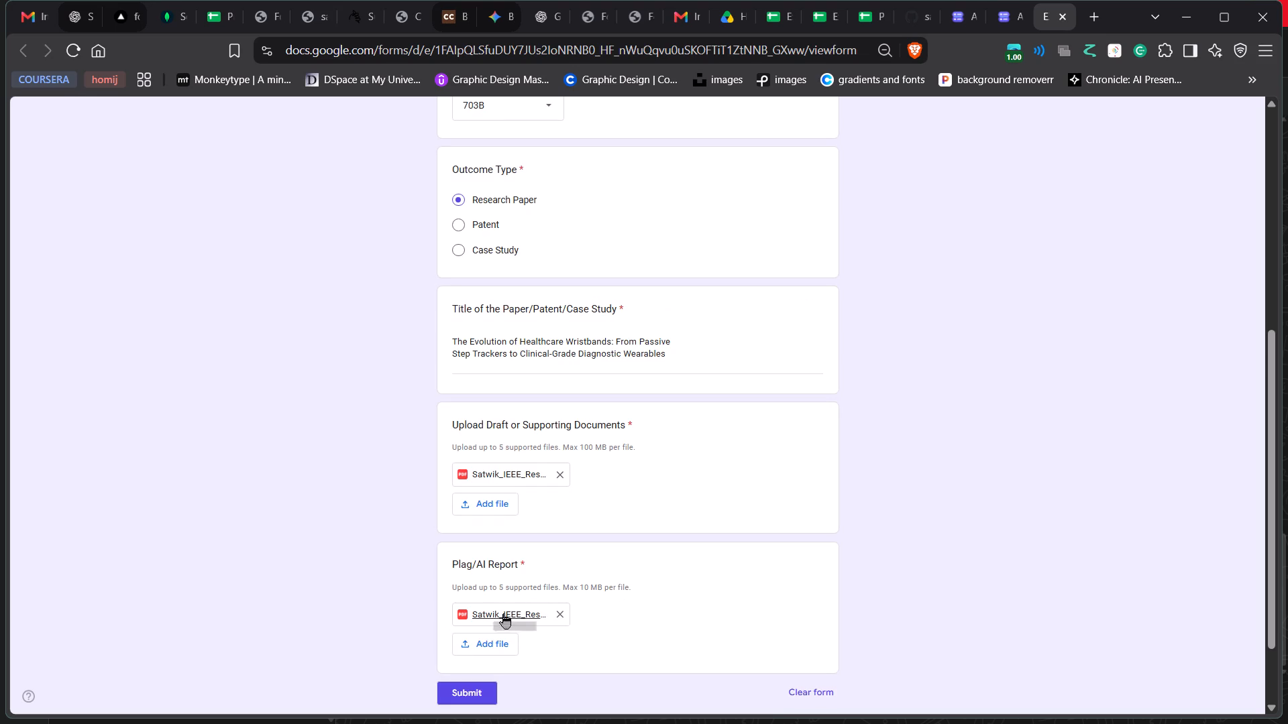
Open the uploaded plagiarism report, examine its cover page and similarity overview, and return to the form.
{"action": "left_click", "coordinate": [503, 613]}
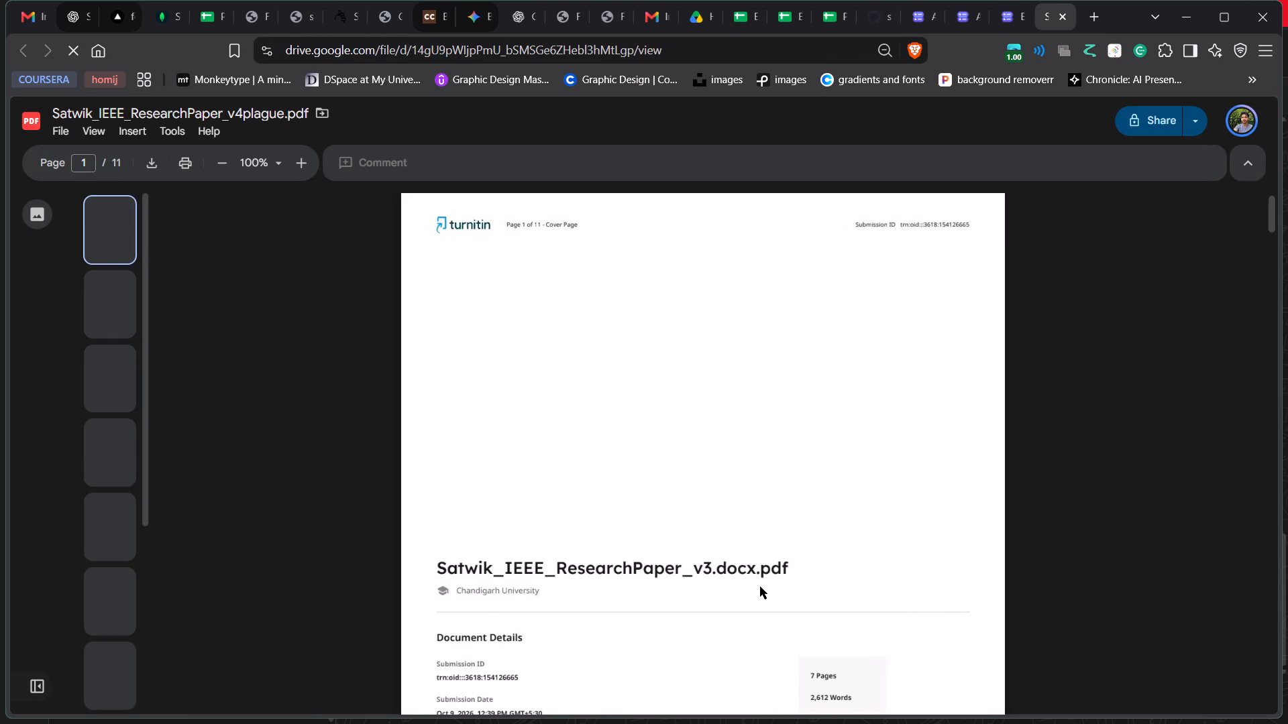
{"action": "scroll", "coordinate": [760, 587], "scroll_direction": "down", "scroll_amount": 6}
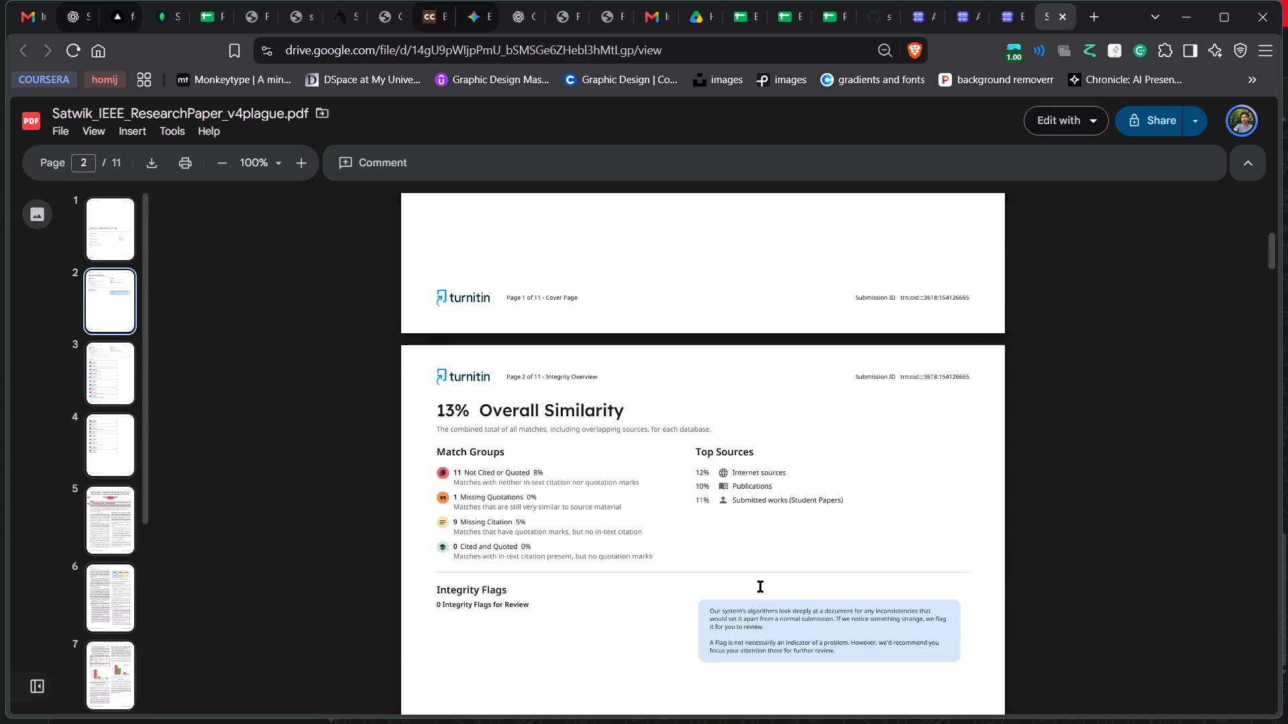
{"action": "scroll", "coordinate": [760, 587], "scroll_direction": "down", "scroll_amount": 2}
{"action": "scroll", "coordinate": [760, 587], "scroll_direction": "right", "scroll_amount": 1}
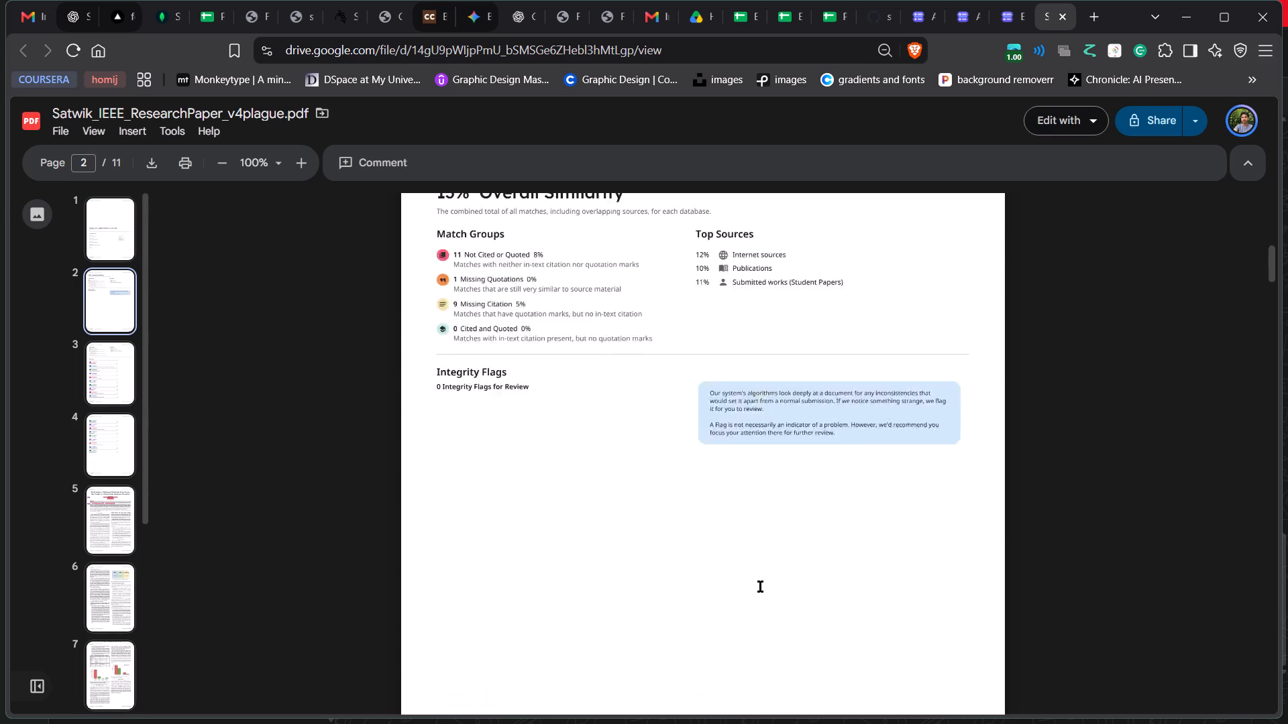
{"action": "scroll", "coordinate": [760, 587], "scroll_direction": "right", "scroll_amount": 1}
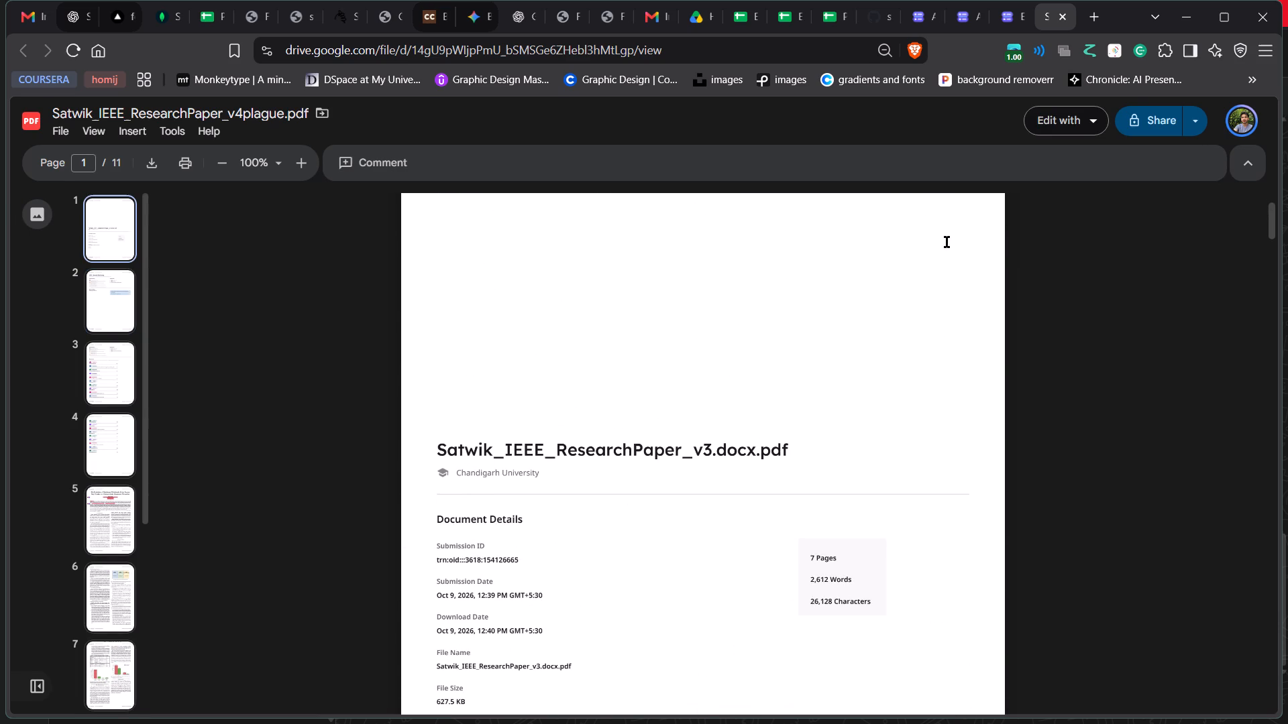
{"action": "left_click", "coordinate": [1009, 17]}
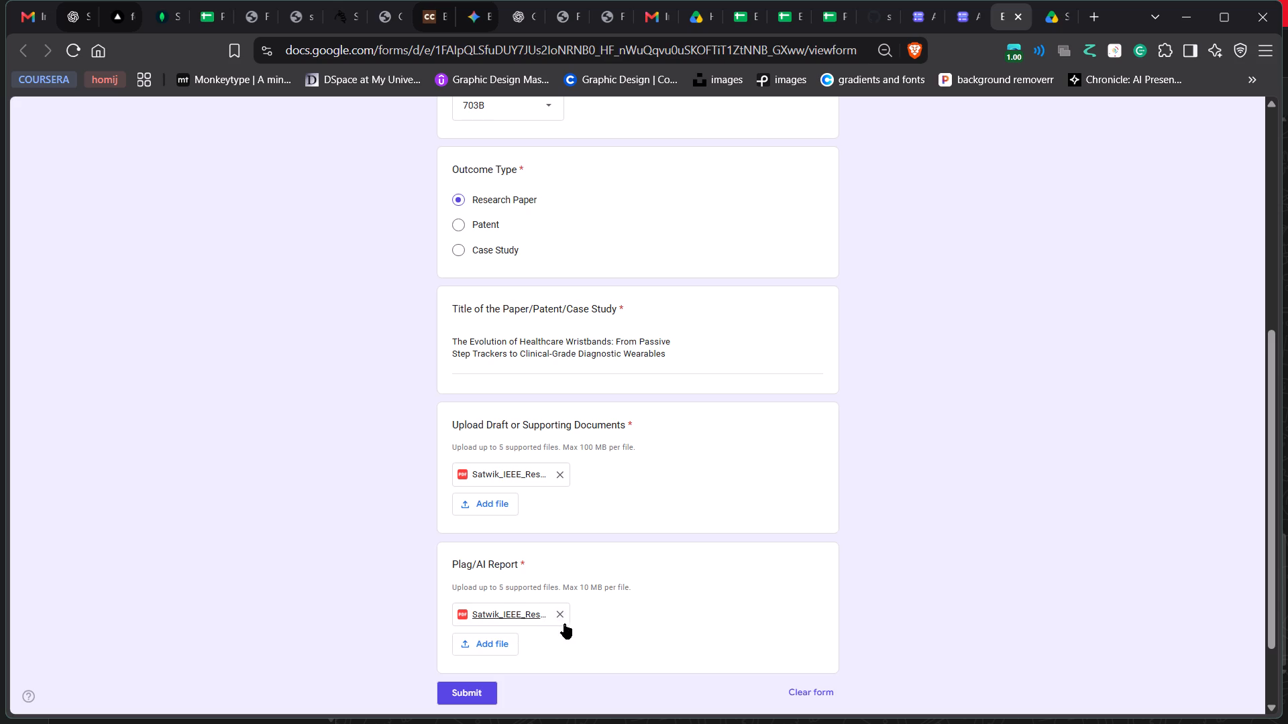
Replace the file under Upload Draft or Supporting Documents with Satwik_IEEE_ResearchPaper_v3.docx from the finalpaper folder.
{"action": "left_click", "coordinate": [557, 477]}
{"action": "left_click", "coordinate": [486, 486]}
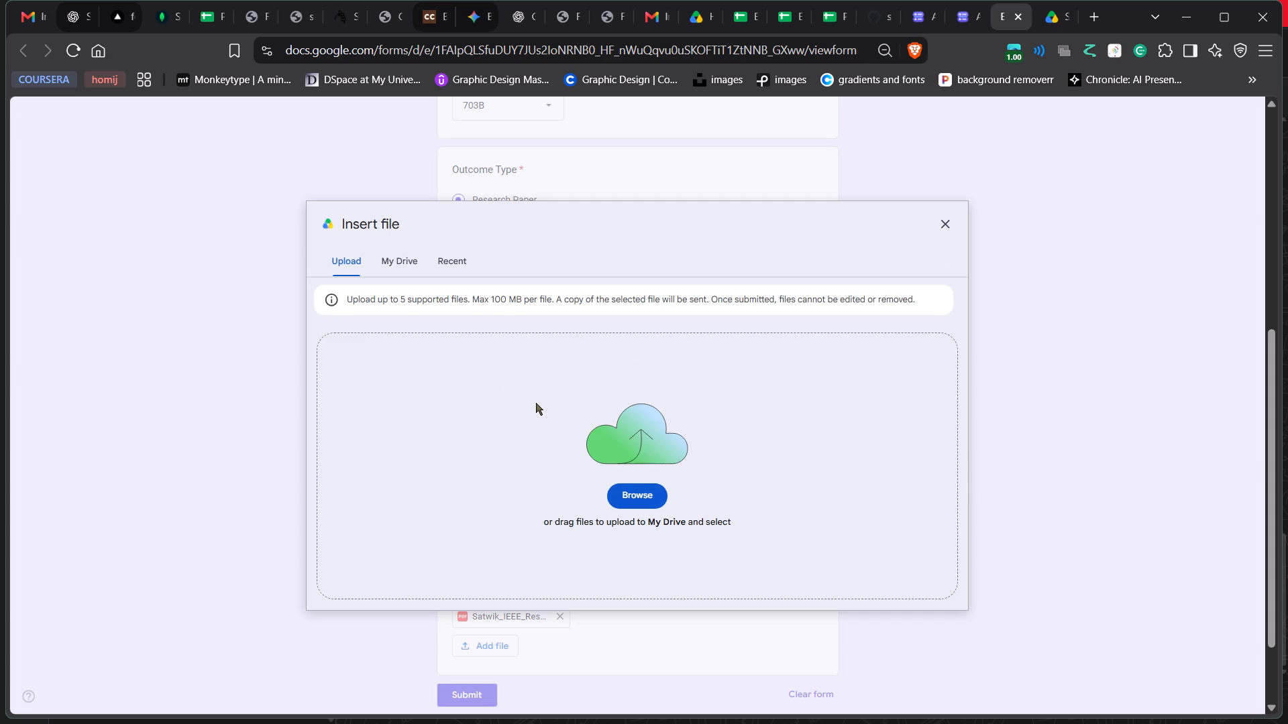
{"action": "left_click", "coordinate": [647, 495]}
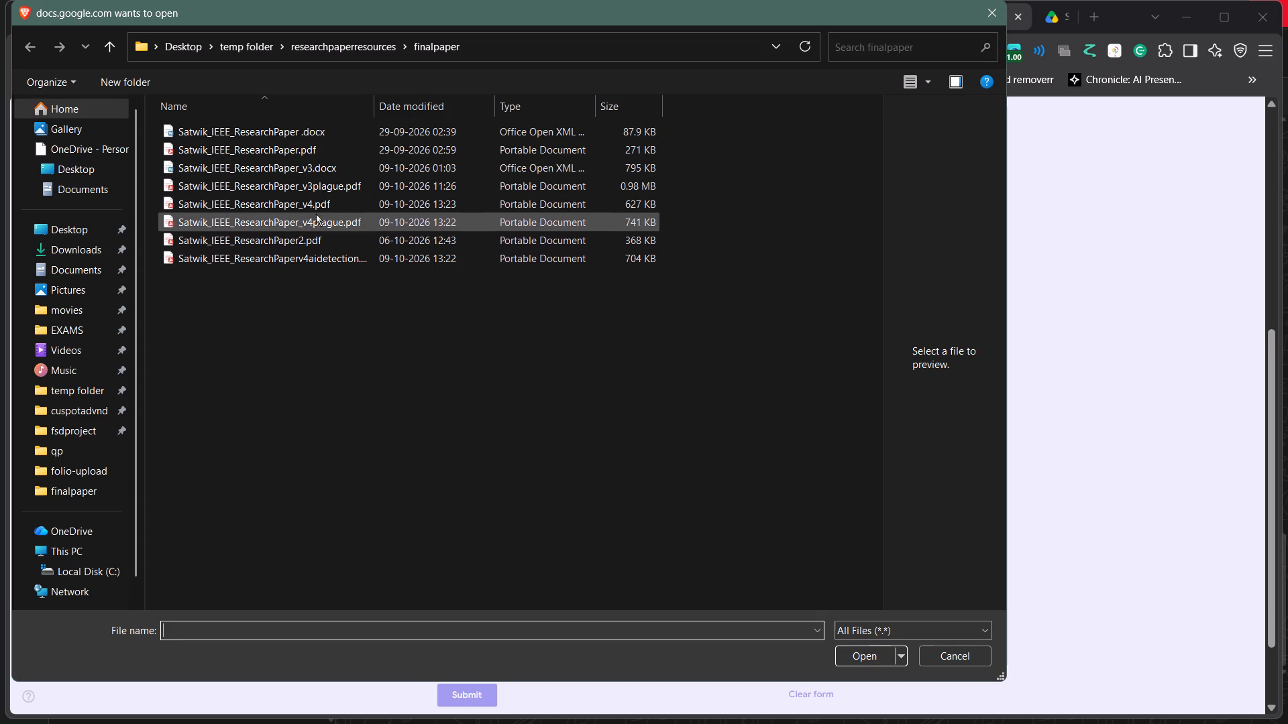
{"action": "double_click", "coordinate": [311, 168]}
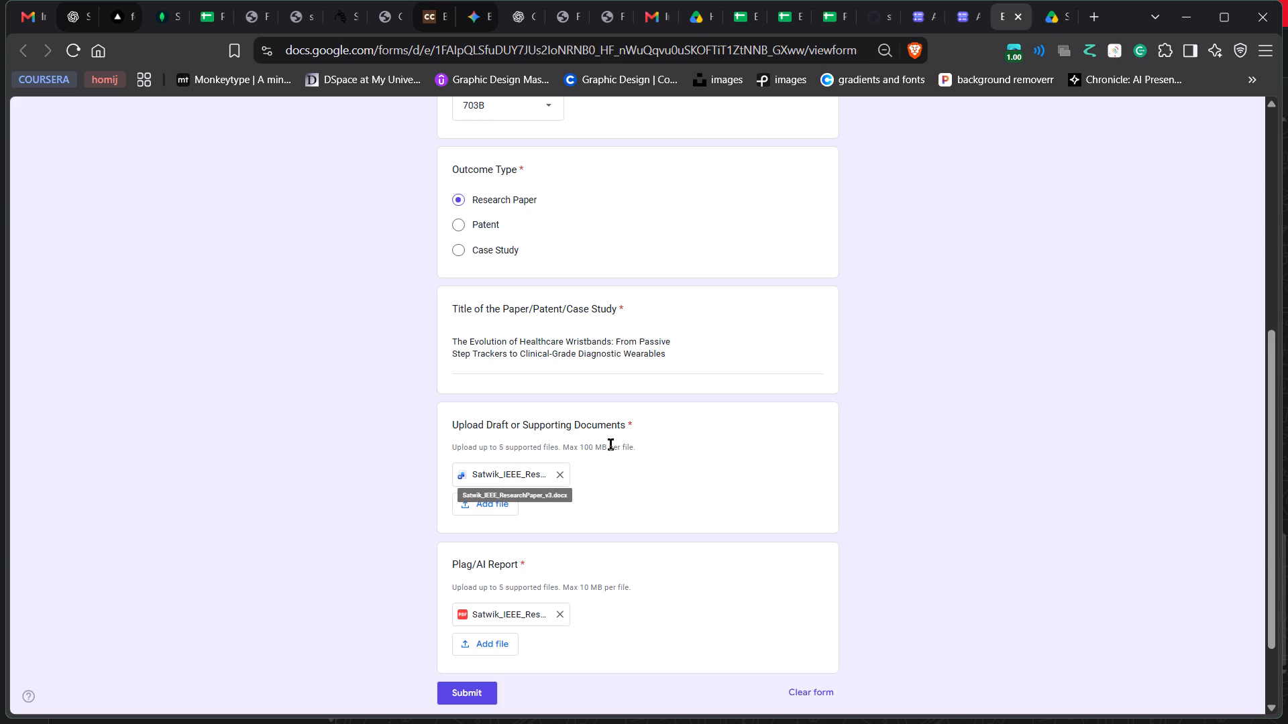
Open the uploaded draft document, look through all its pages from the title to the references, and close it.
{"action": "left_click", "coordinate": [526, 478]}
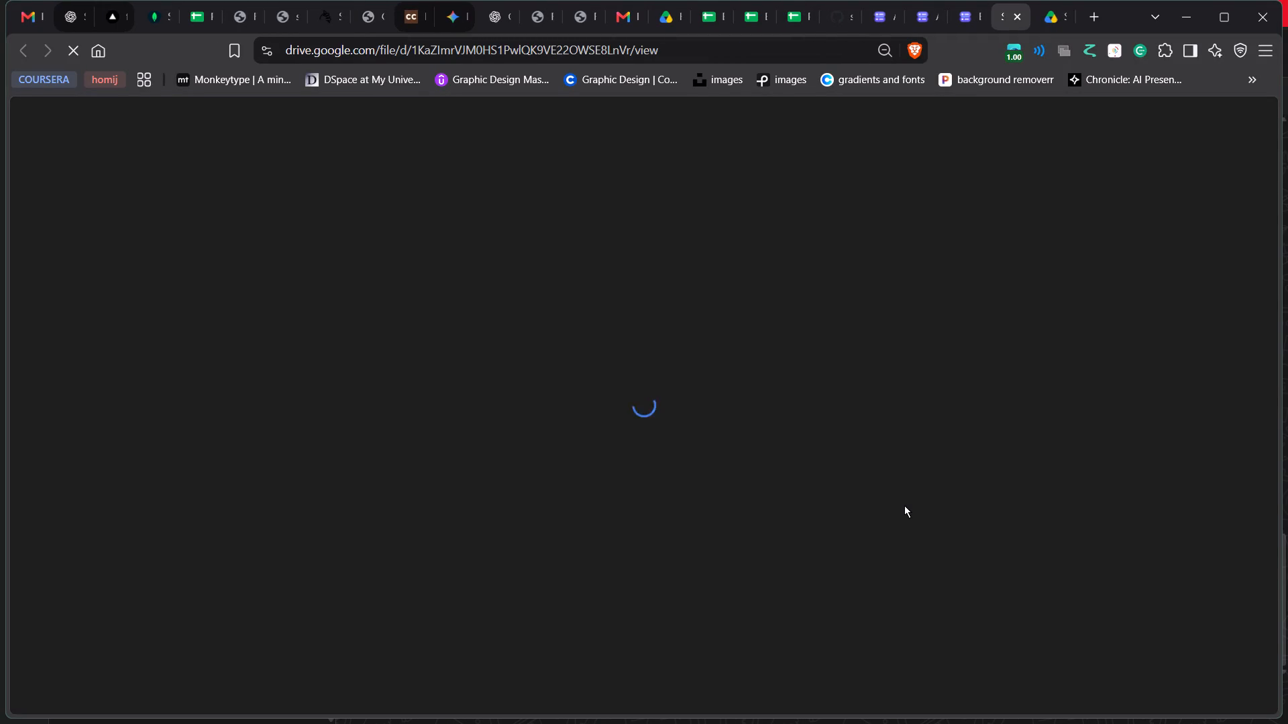
{"action": "scroll", "coordinate": [777, 501], "scroll_direction": "down", "scroll_amount": 7}
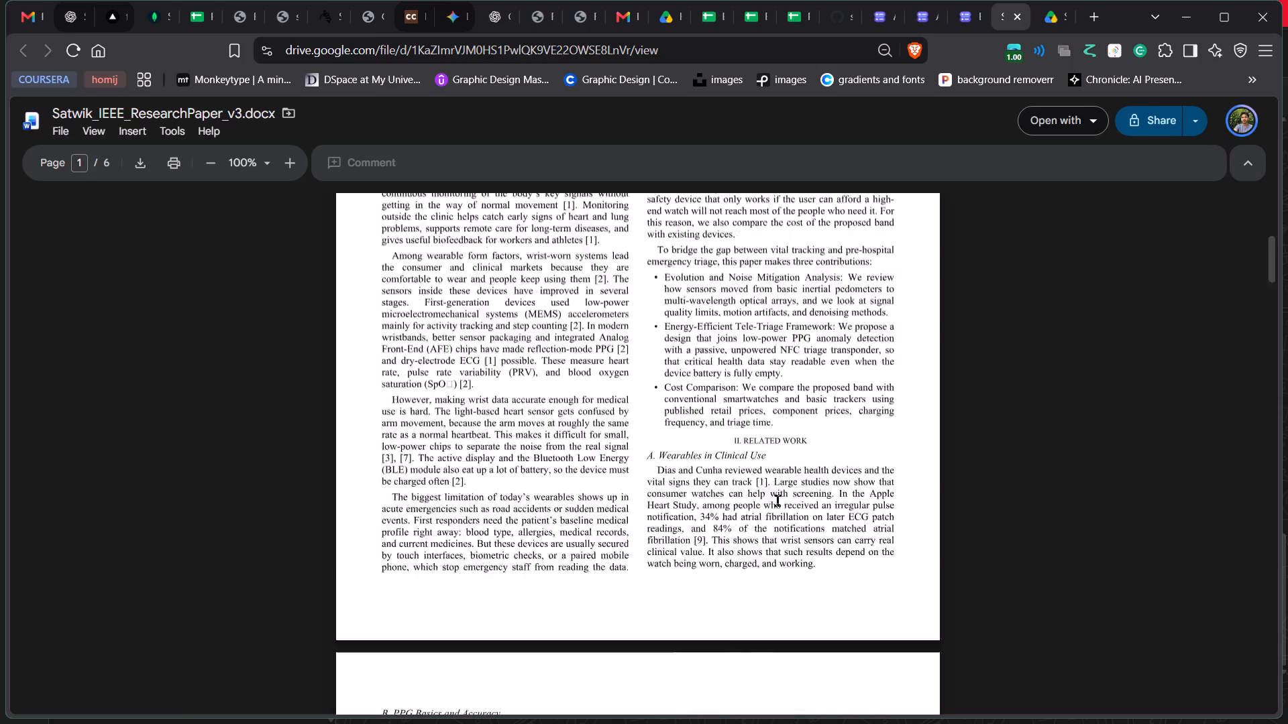
{"action": "scroll", "coordinate": [777, 501], "scroll_direction": "down", "scroll_amount": 11}
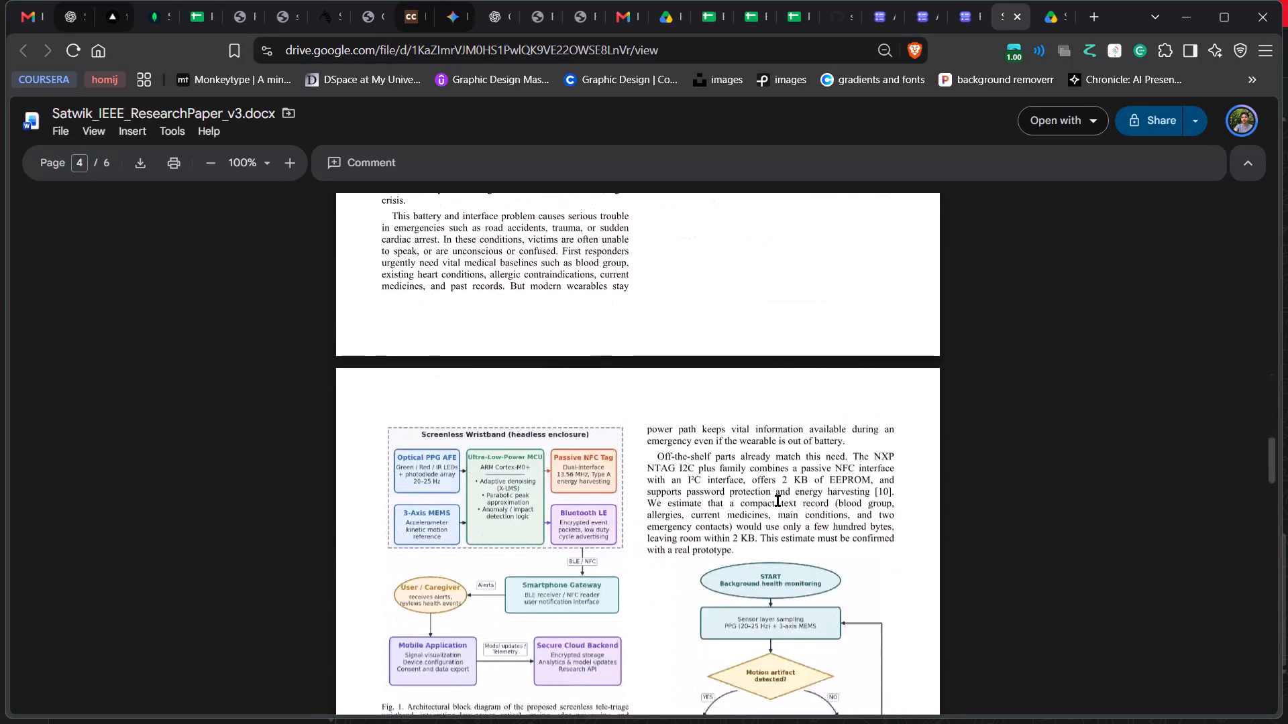
{"action": "scroll", "coordinate": [777, 501], "scroll_direction": "down", "scroll_amount": 14}
{"action": "scroll", "coordinate": [777, 501], "scroll_direction": "down", "scroll_amount": 7}
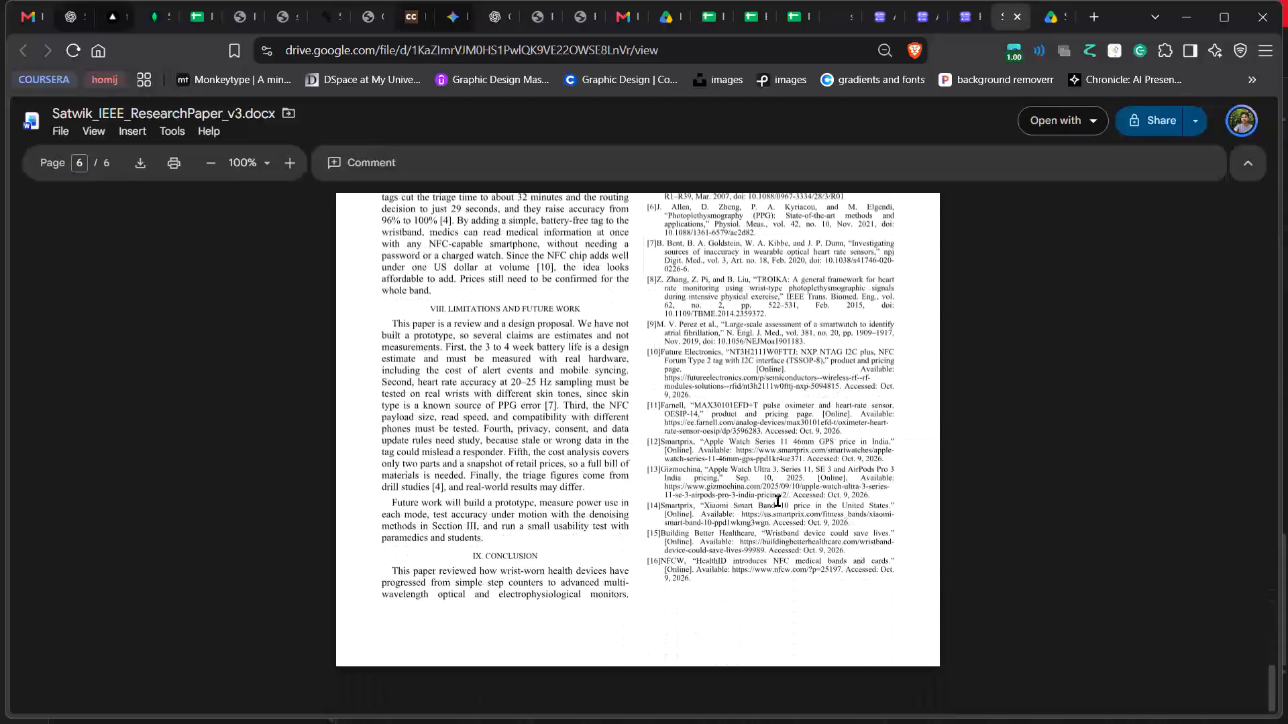
{"action": "scroll", "coordinate": [777, 501], "scroll_direction": "down", "scroll_amount": 3}
{"action": "scroll", "coordinate": [777, 501], "scroll_direction": "up", "scroll_amount": 9}
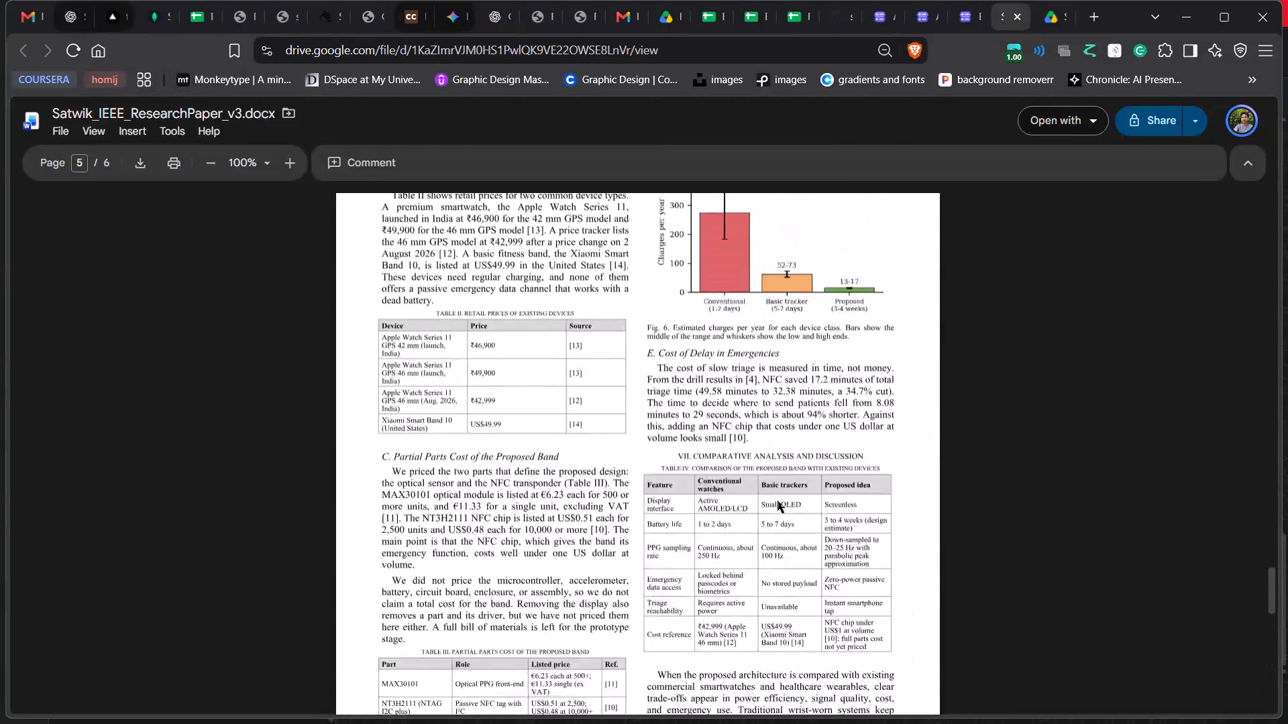
{"action": "scroll", "coordinate": [777, 501], "scroll_direction": "up", "scroll_amount": 14}
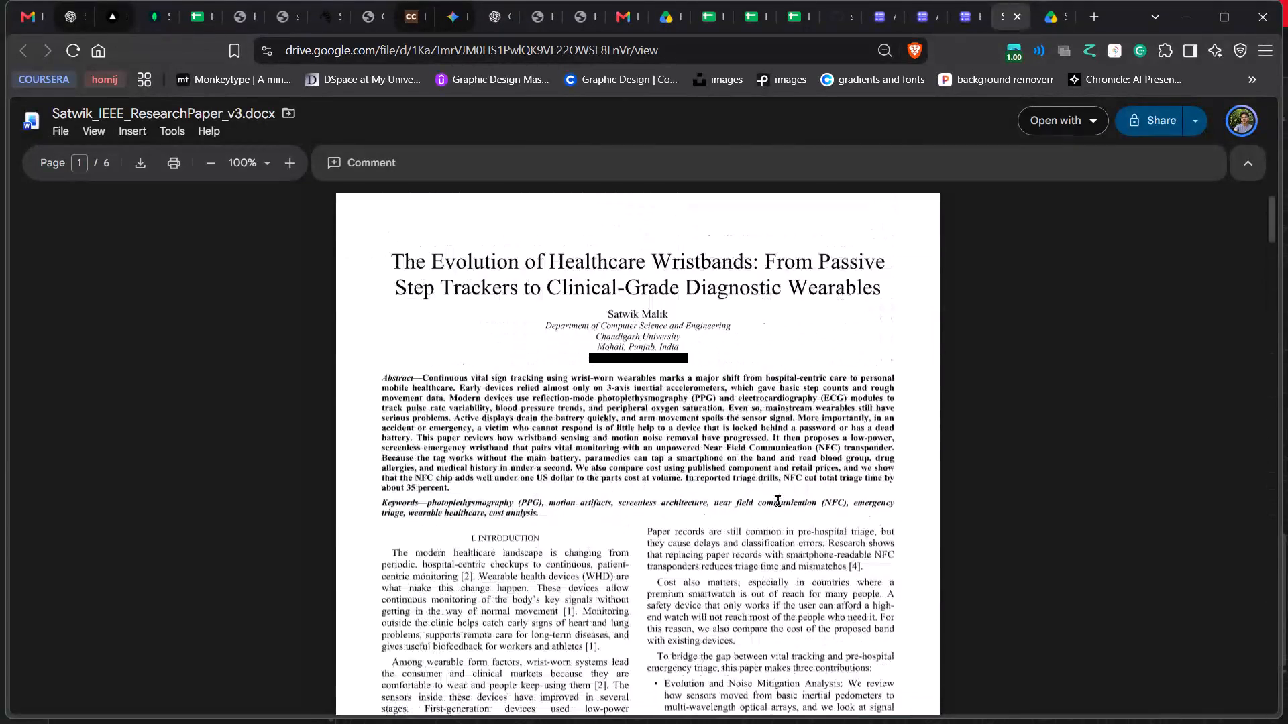
{"action": "left_click", "coordinate": [1016, 19]}
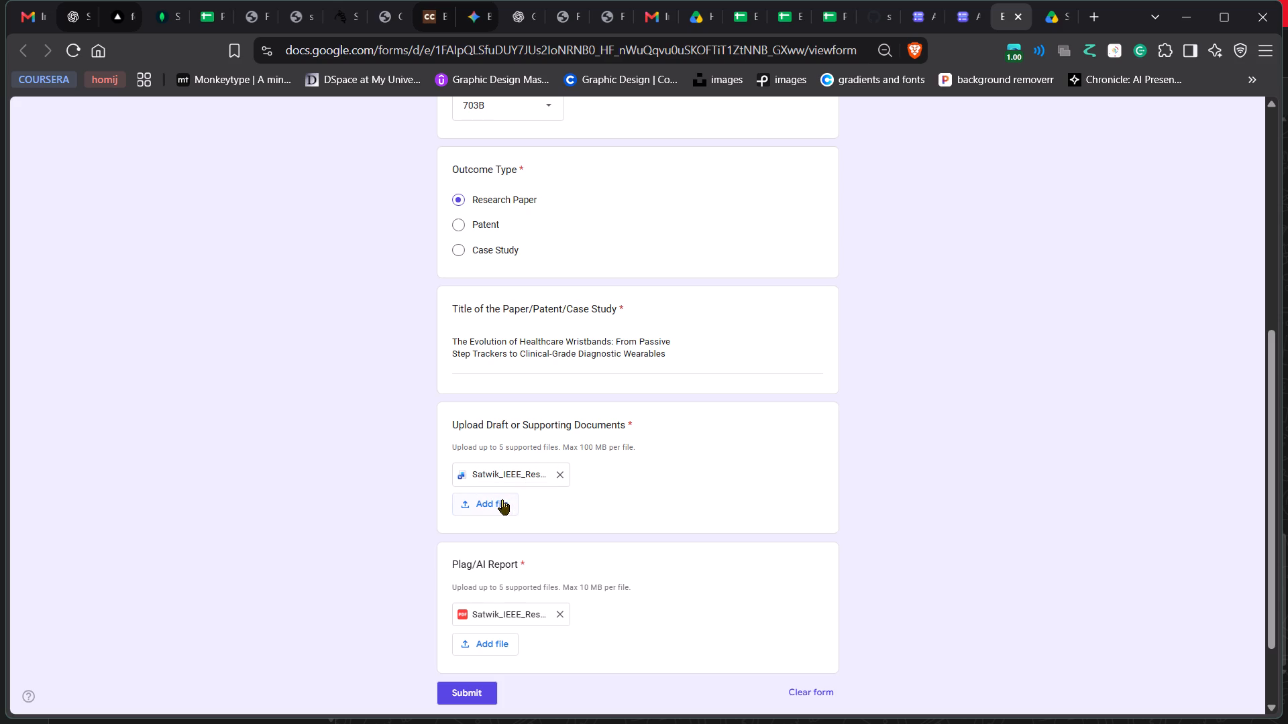
Start adding another file to the Upload Draft or Supporting Documents answer.
{"action": "left_click", "coordinate": [502, 499]}
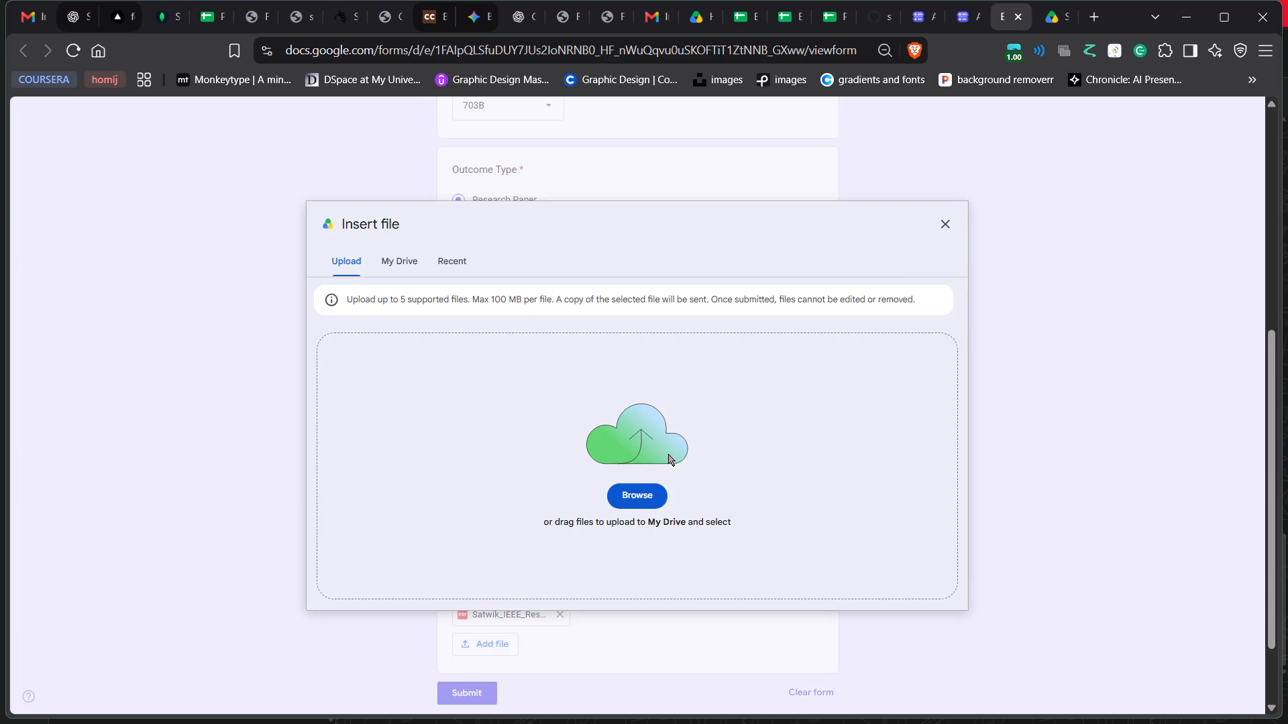
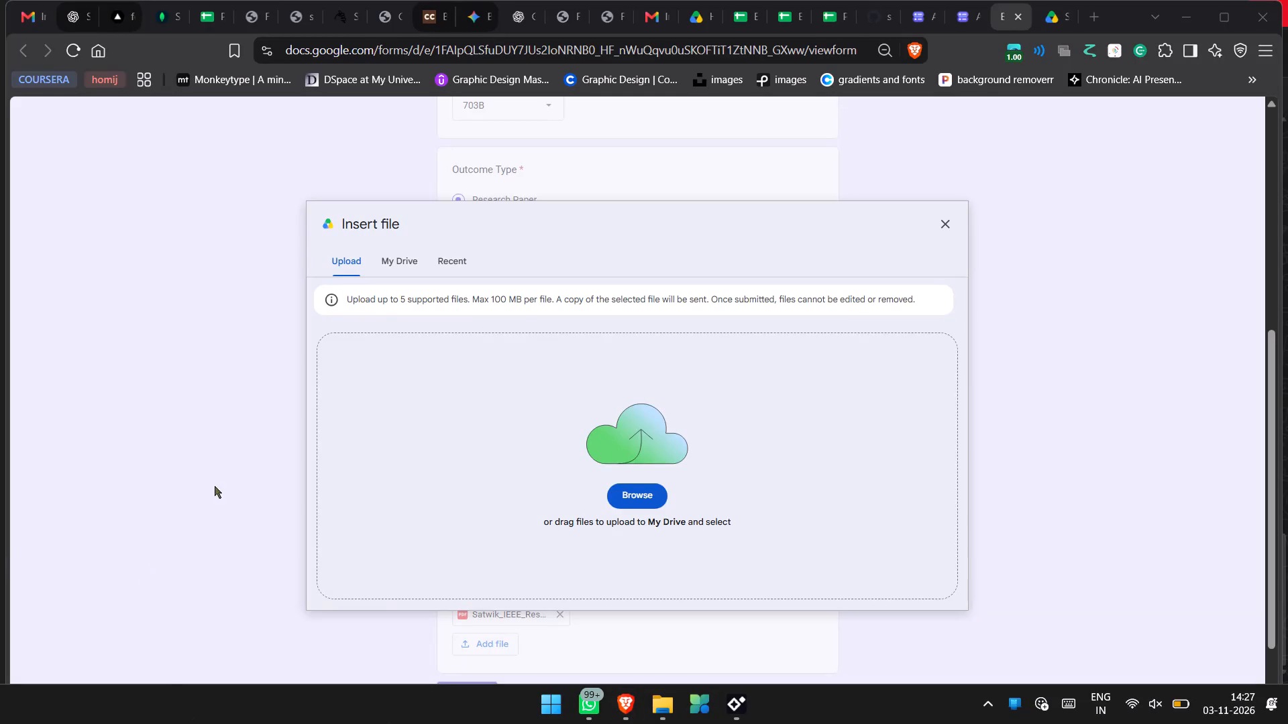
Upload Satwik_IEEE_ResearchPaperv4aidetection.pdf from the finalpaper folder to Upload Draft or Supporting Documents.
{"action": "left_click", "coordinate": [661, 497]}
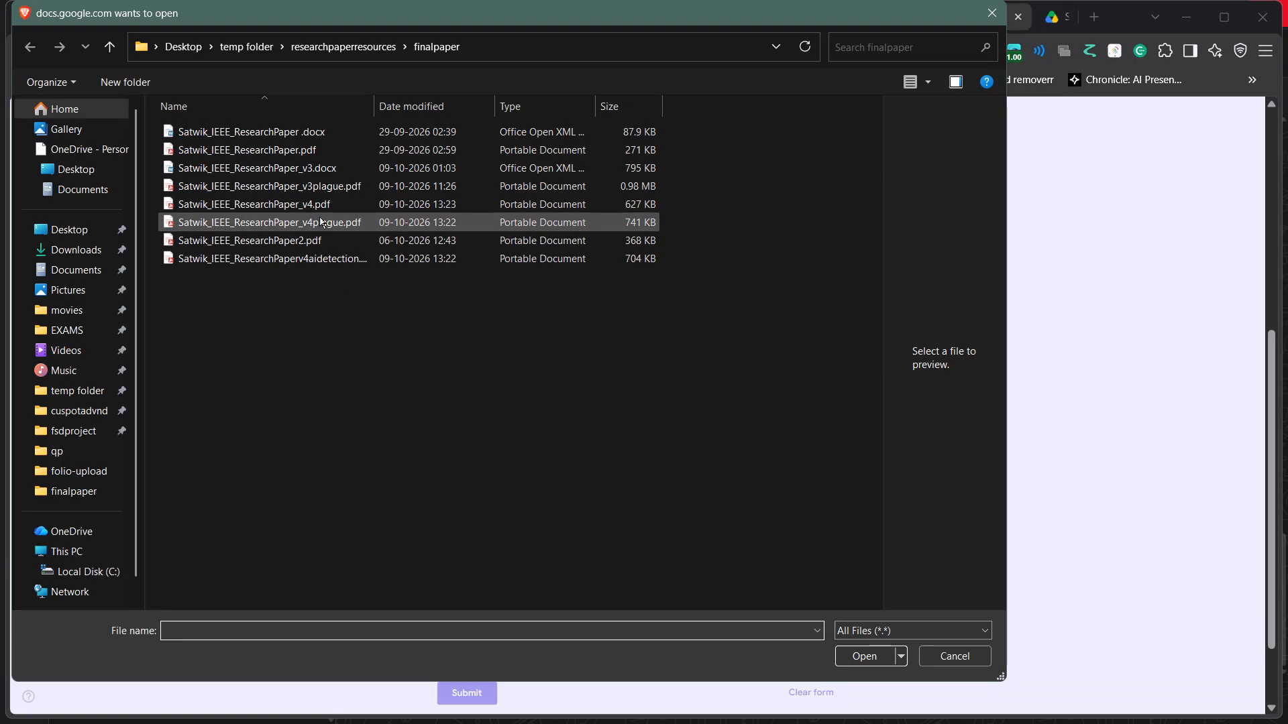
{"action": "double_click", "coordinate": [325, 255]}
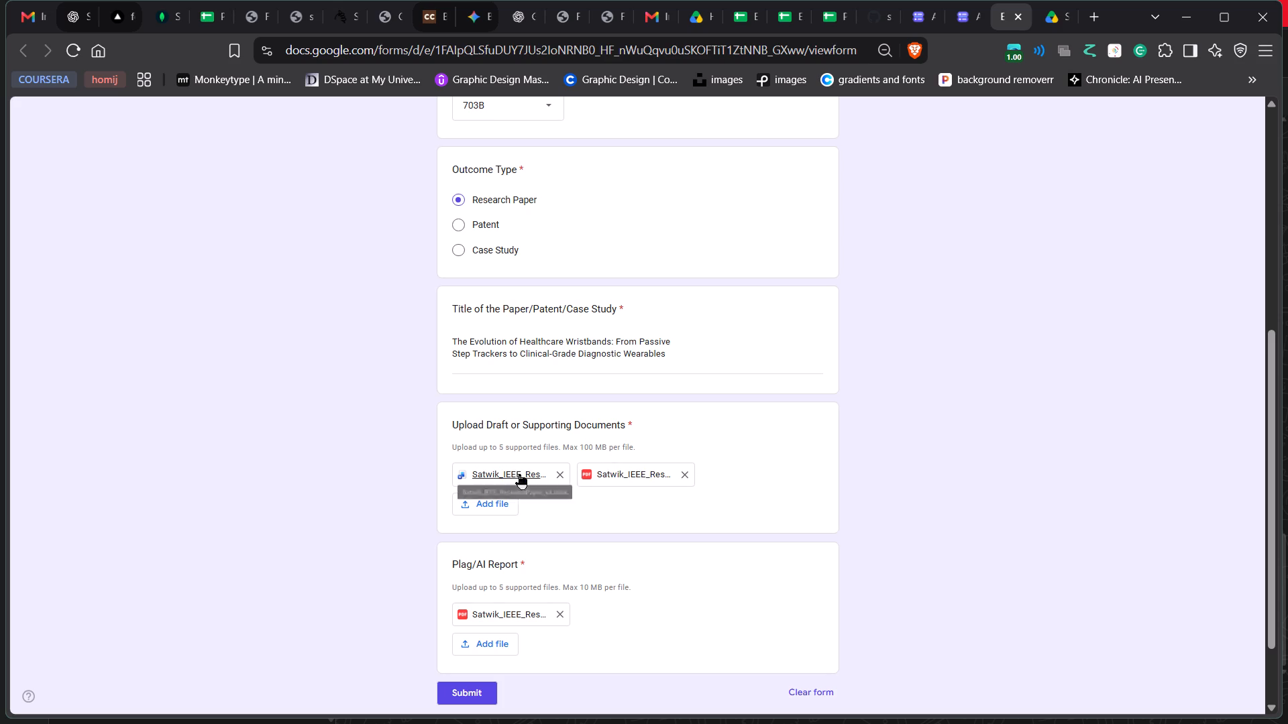
Open the uploaded AI detection report, examine its cover page and AI writing overview, and return to the form.
{"action": "double_click", "coordinate": [604, 477]}
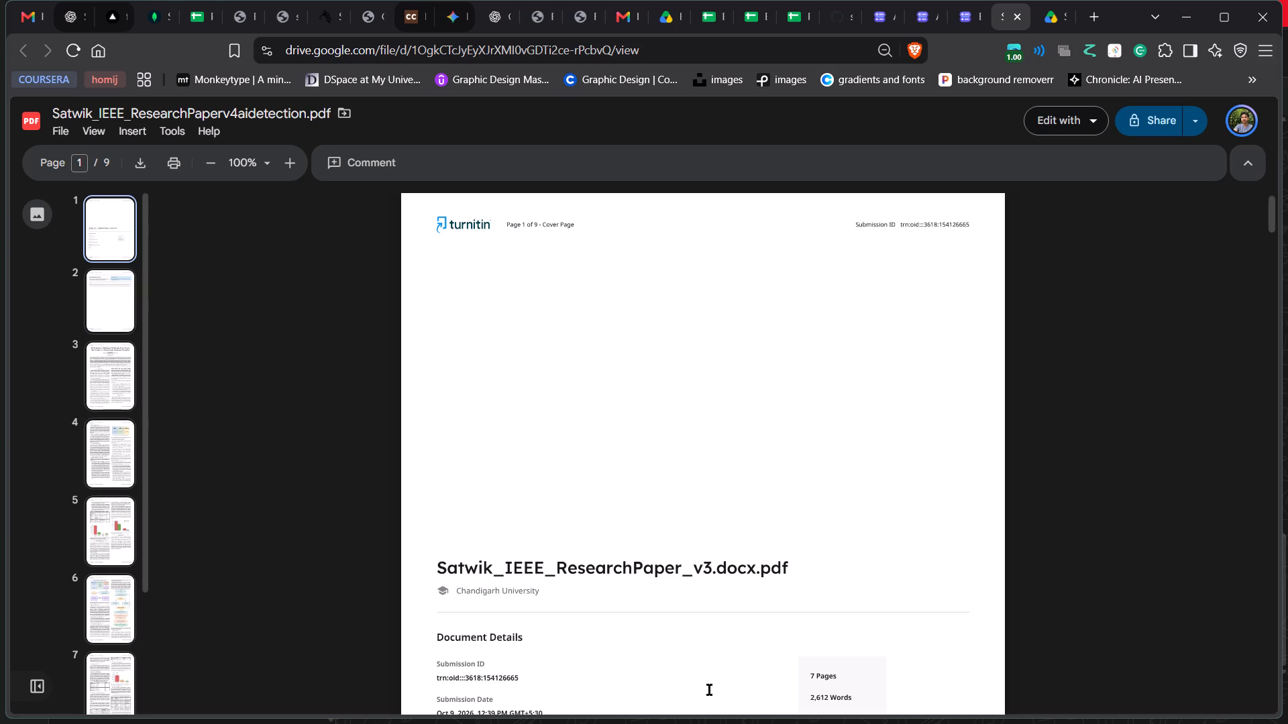
{"action": "scroll", "coordinate": [745, 572], "scroll_direction": "down", "scroll_amount": 3}
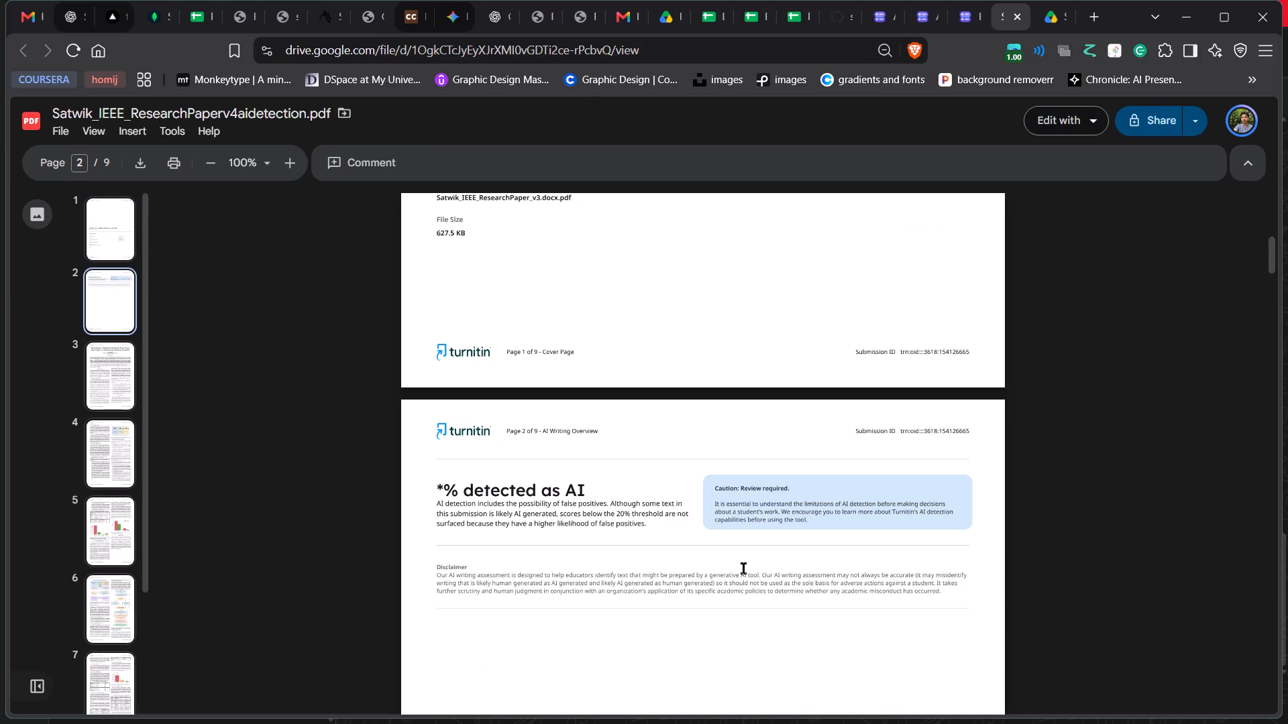
{"action": "scroll", "coordinate": [743, 568], "scroll_direction": "down", "scroll_amount": 4}
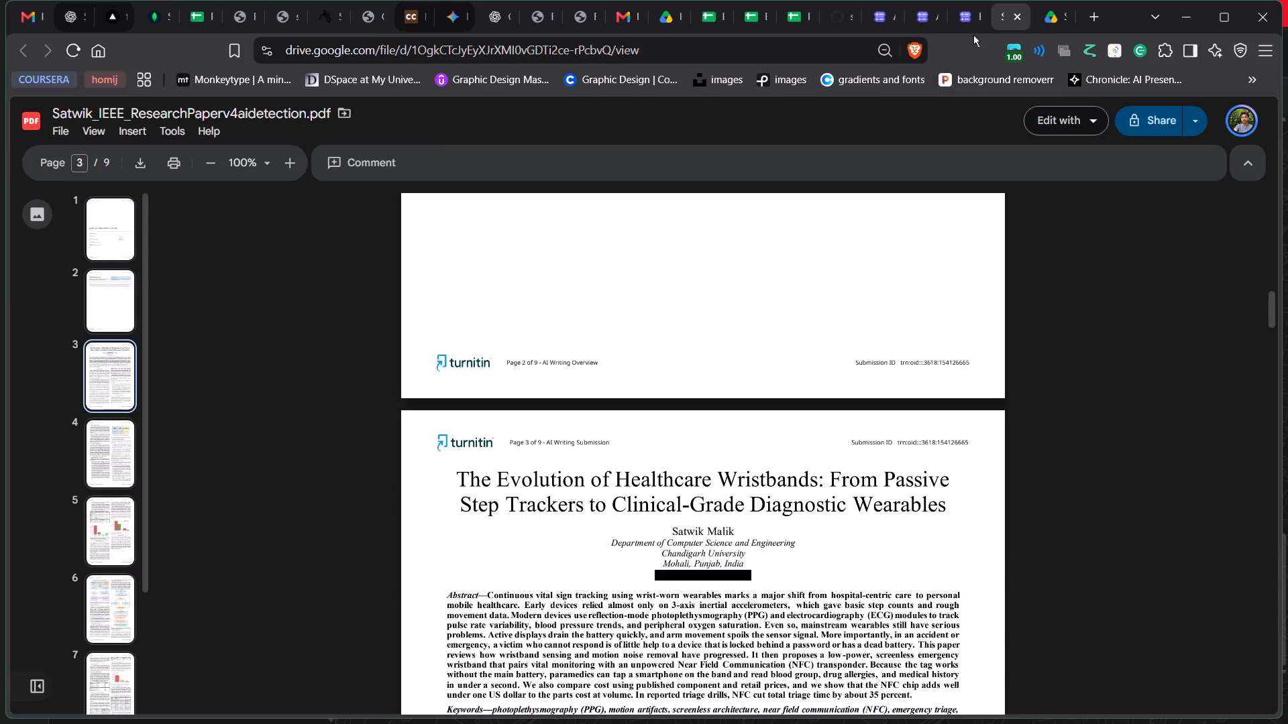
{"action": "left_click", "coordinate": [967, 19]}
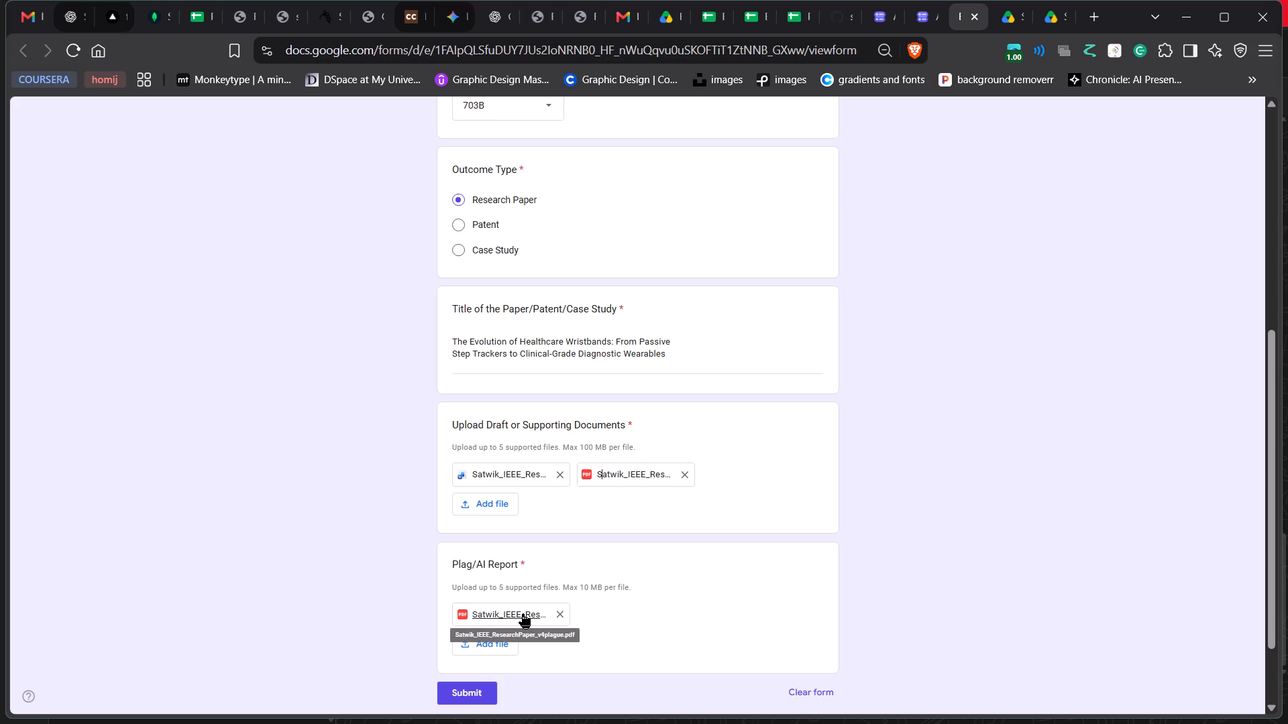
Replace the file under Plag/AI Report with Satwik_IEEE_ResearchPaper_v3plague.pdf from the finalpaper folder.
{"action": "left_click", "coordinate": [502, 650]}
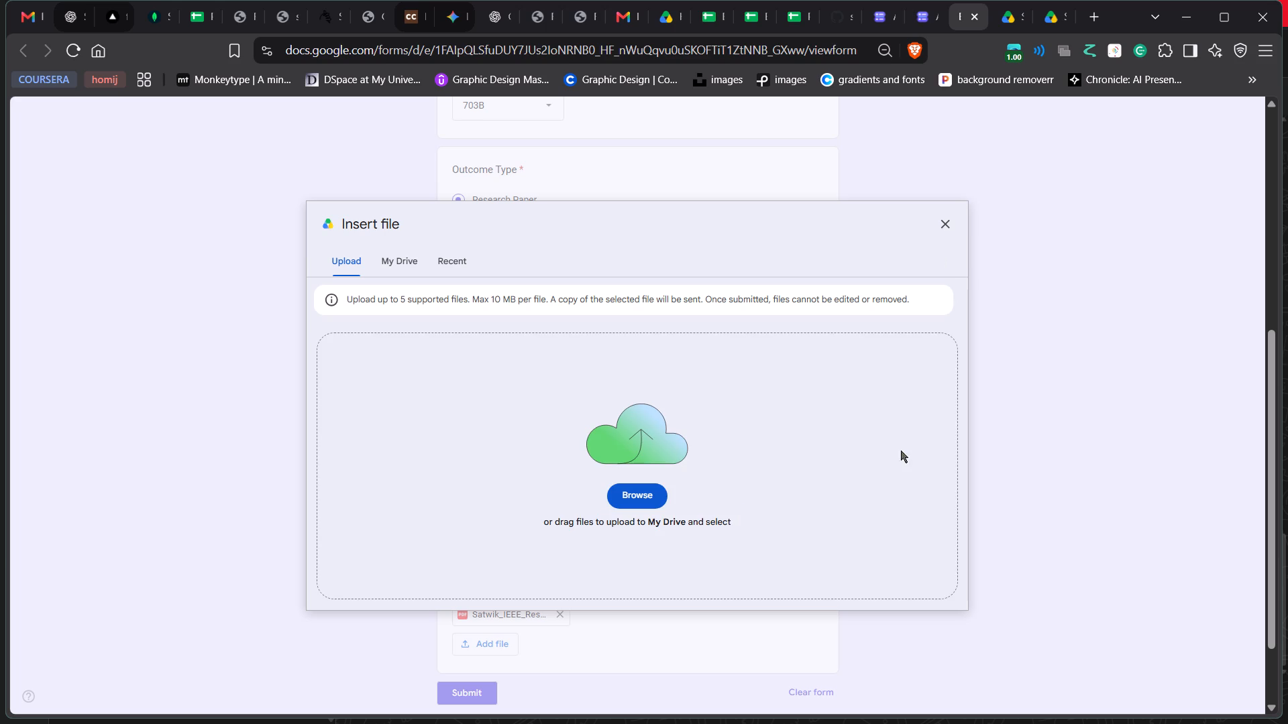
{"action": "left_click", "coordinate": [637, 486]}
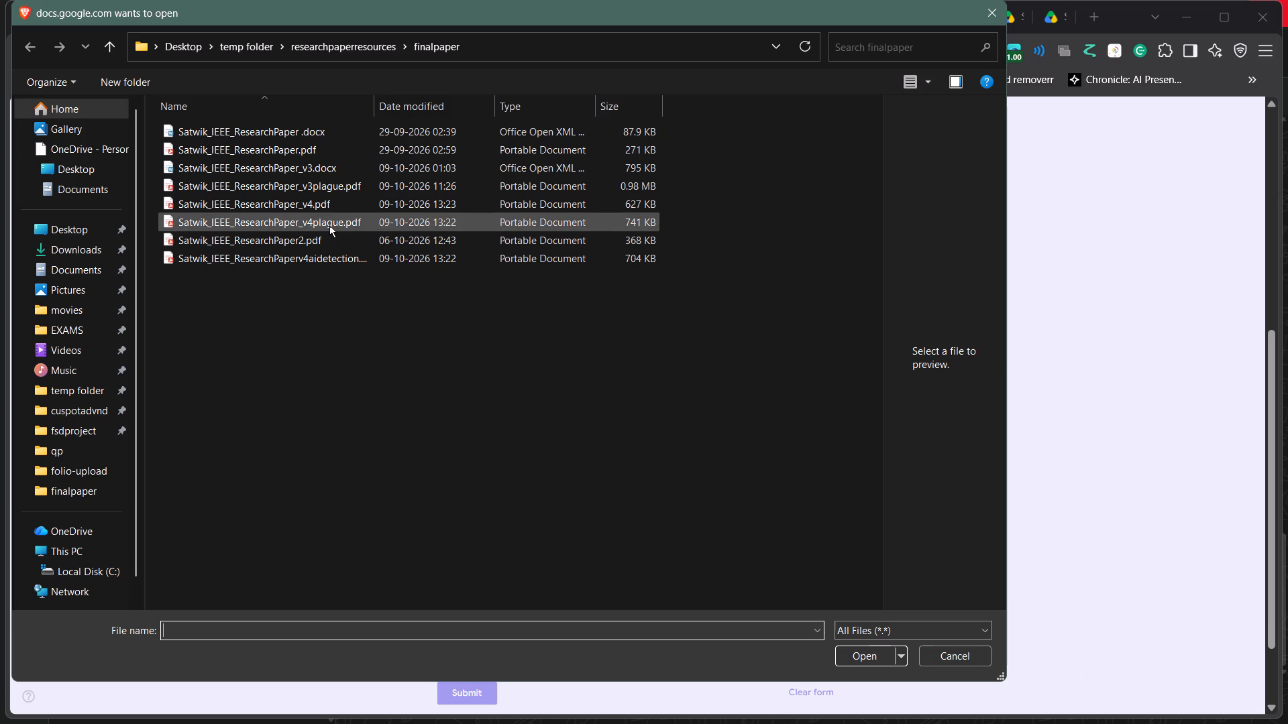
{"action": "left_click", "coordinate": [332, 254]}
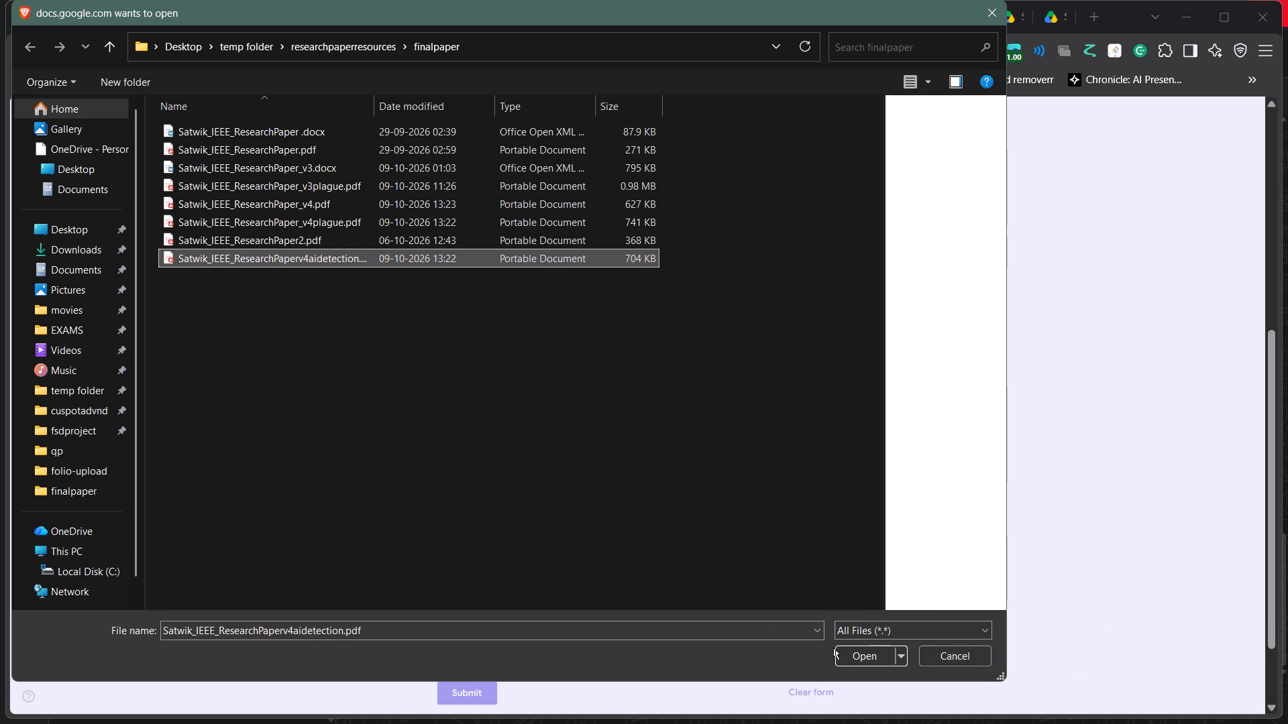
{"action": "left_click", "coordinate": [327, 187]}
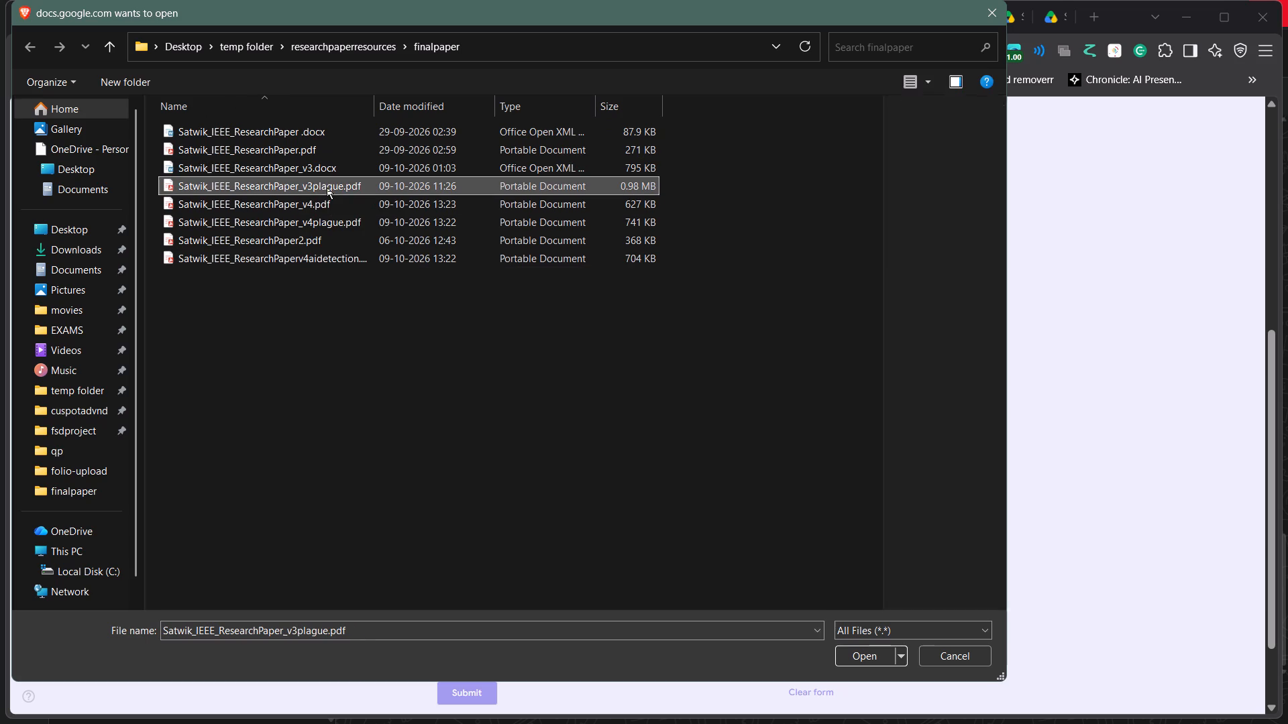
{"action": "scroll", "coordinate": [928, 243], "scroll_direction": "up", "scroll_amount": 4}
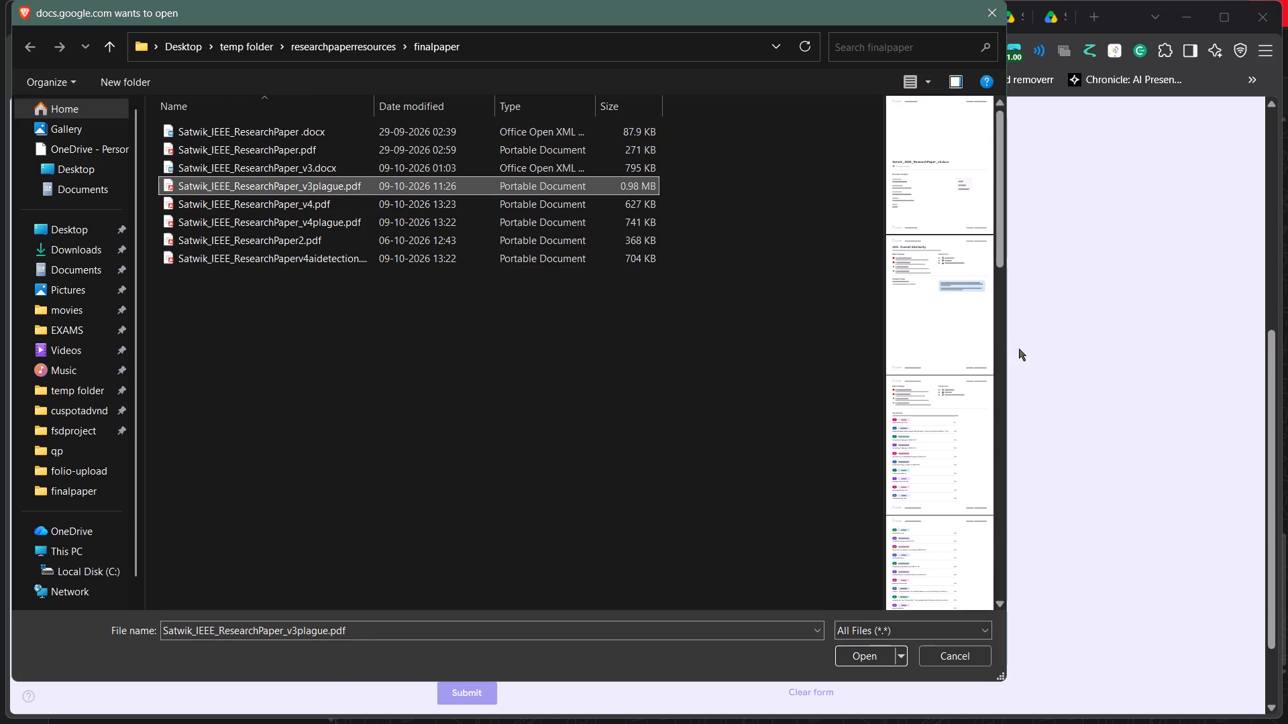
{"action": "left_click_drag", "start_coordinate": [1009, 353], "coordinate": [1028, 361]}
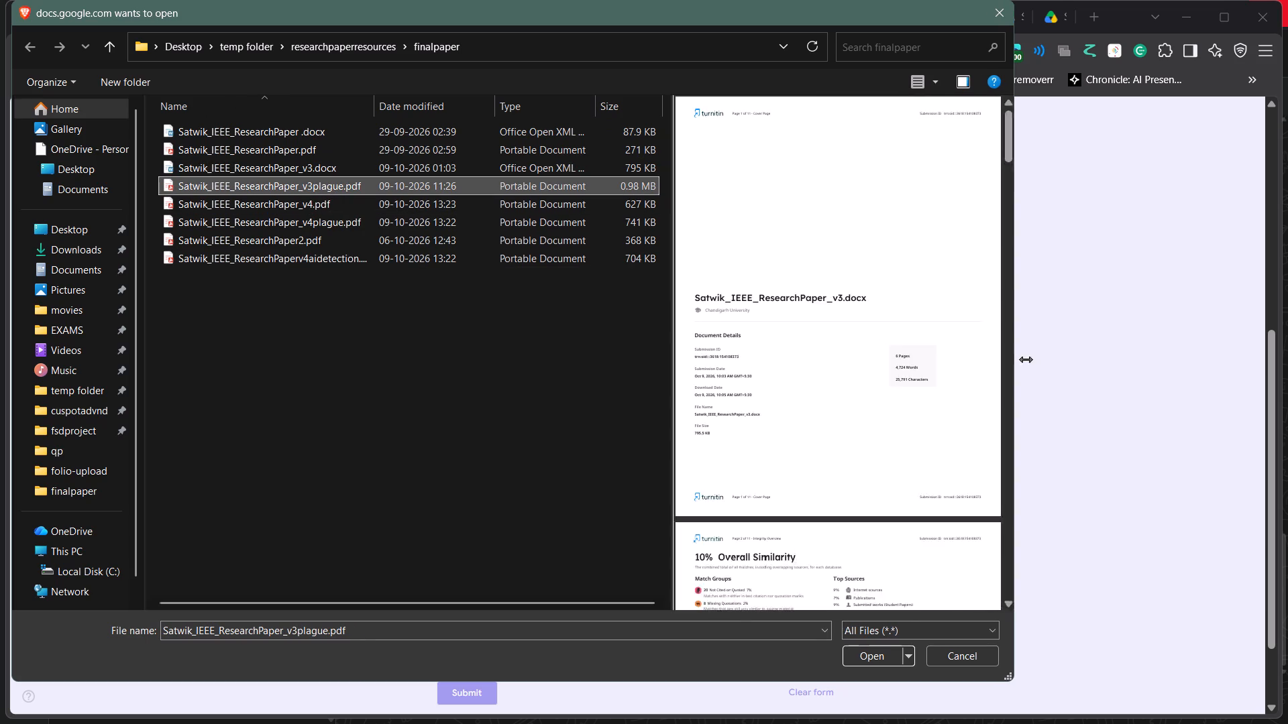
{"action": "left_click_drag", "start_coordinate": [1028, 361], "coordinate": [946, 382]}
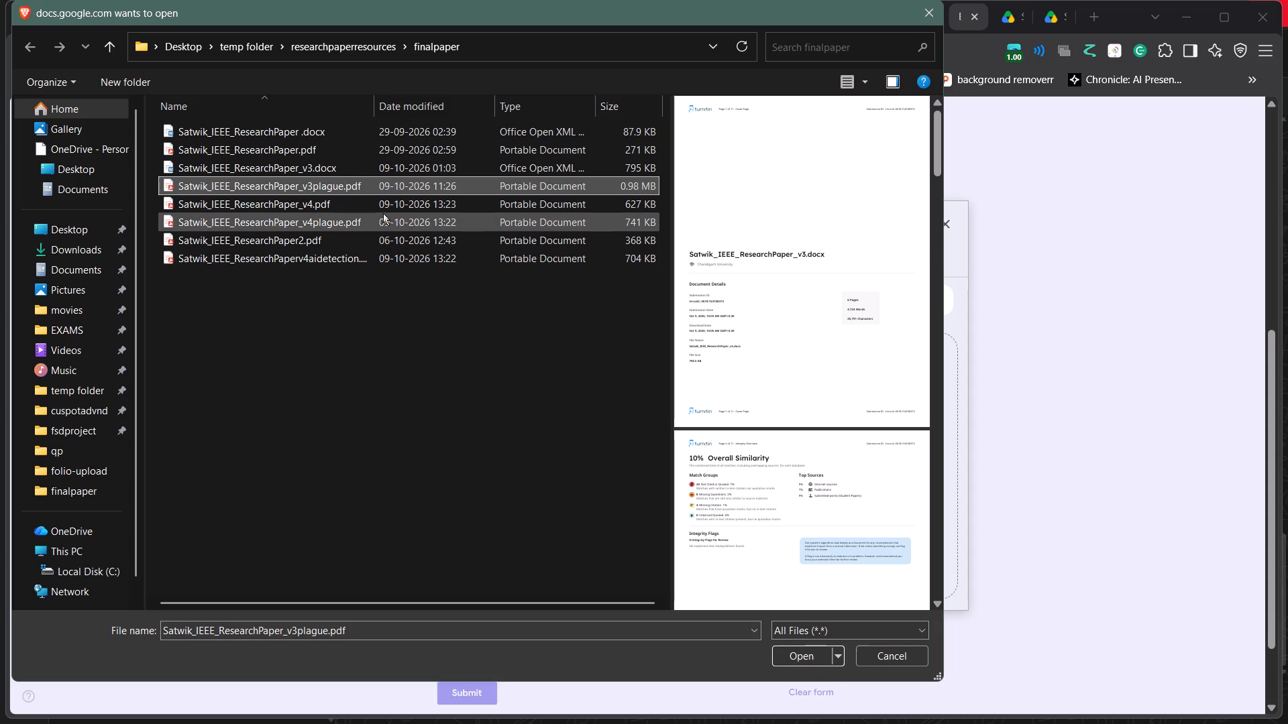
{"action": "left_click", "coordinate": [818, 650]}
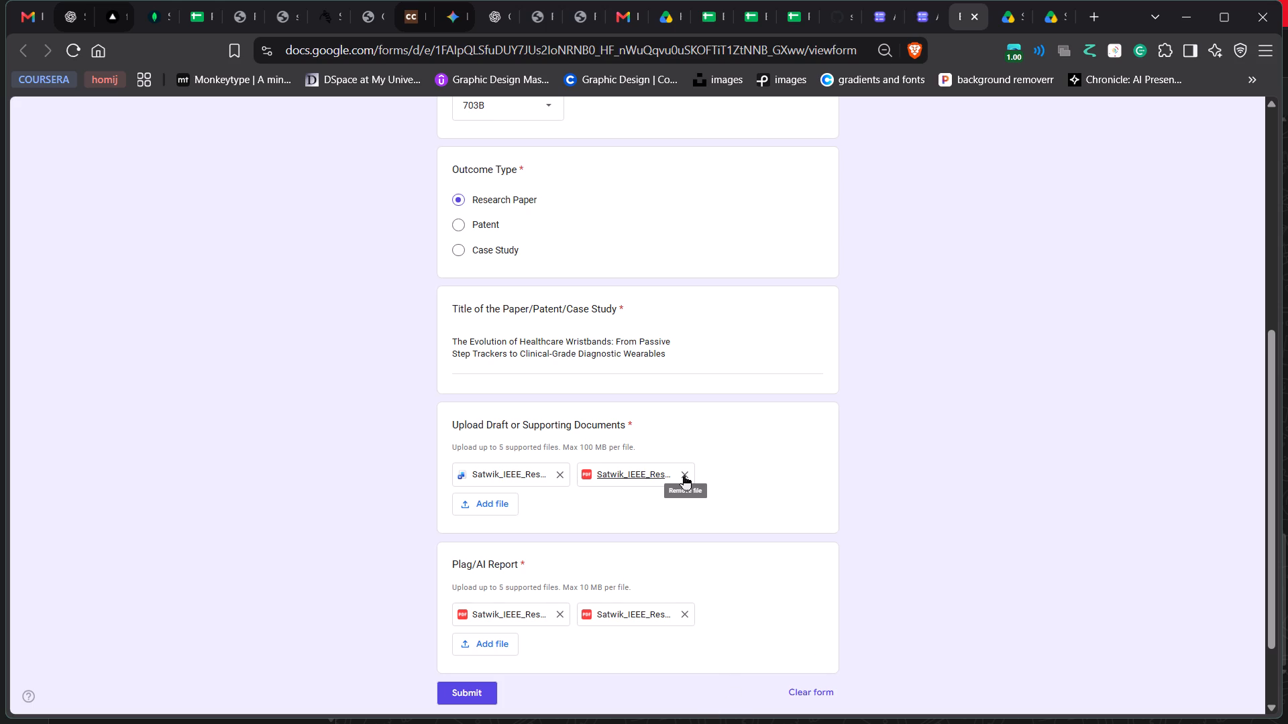
{"action": "left_click", "coordinate": [558, 615]}
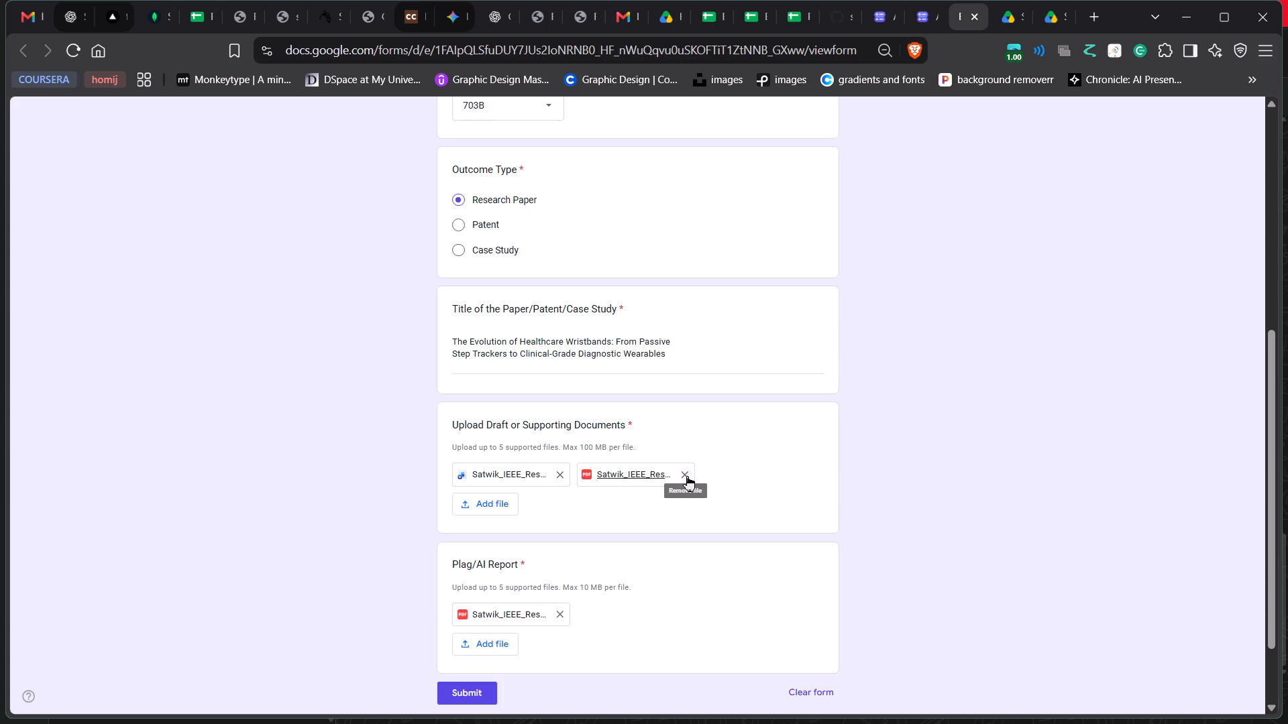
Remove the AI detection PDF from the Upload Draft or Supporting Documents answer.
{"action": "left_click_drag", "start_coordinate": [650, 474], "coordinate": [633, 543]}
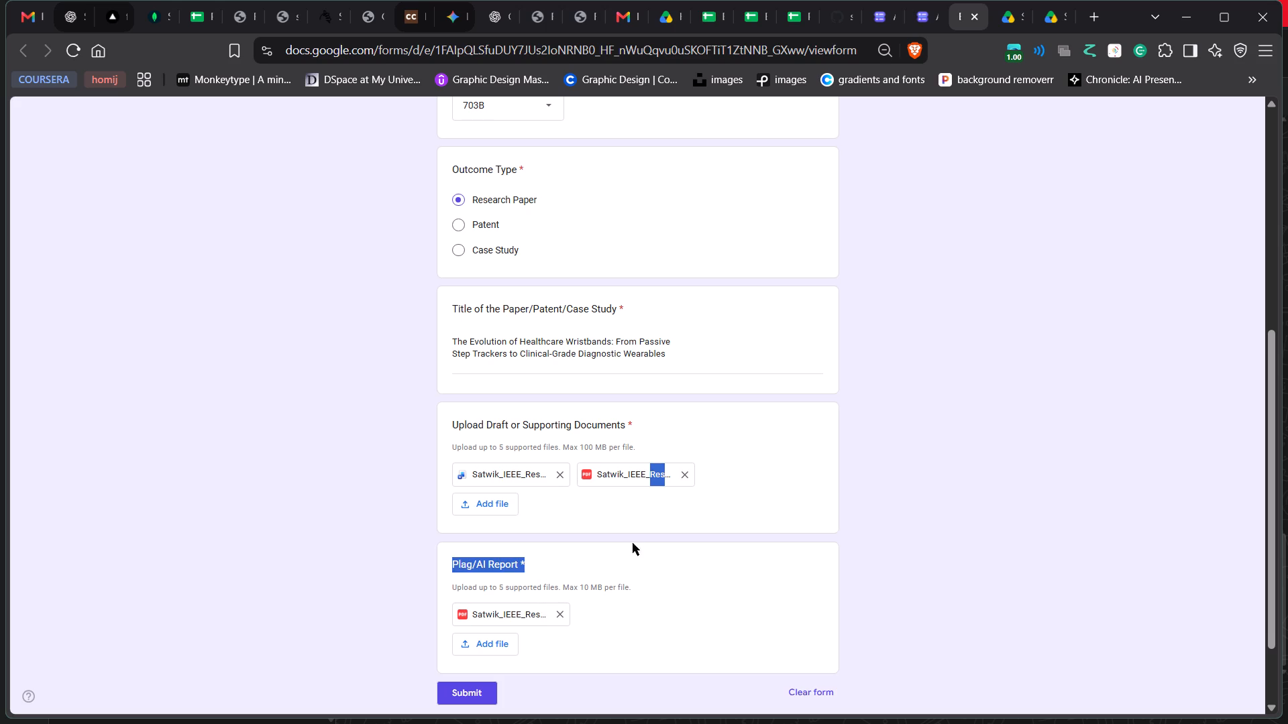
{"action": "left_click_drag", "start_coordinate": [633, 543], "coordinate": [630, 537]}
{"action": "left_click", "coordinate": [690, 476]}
Add Satwik_IEEE_ResearchPaperv4aidetection.pdf from the finalpaper folder to the Plag/AI Report answer.
{"action": "left_click", "coordinate": [512, 644]}
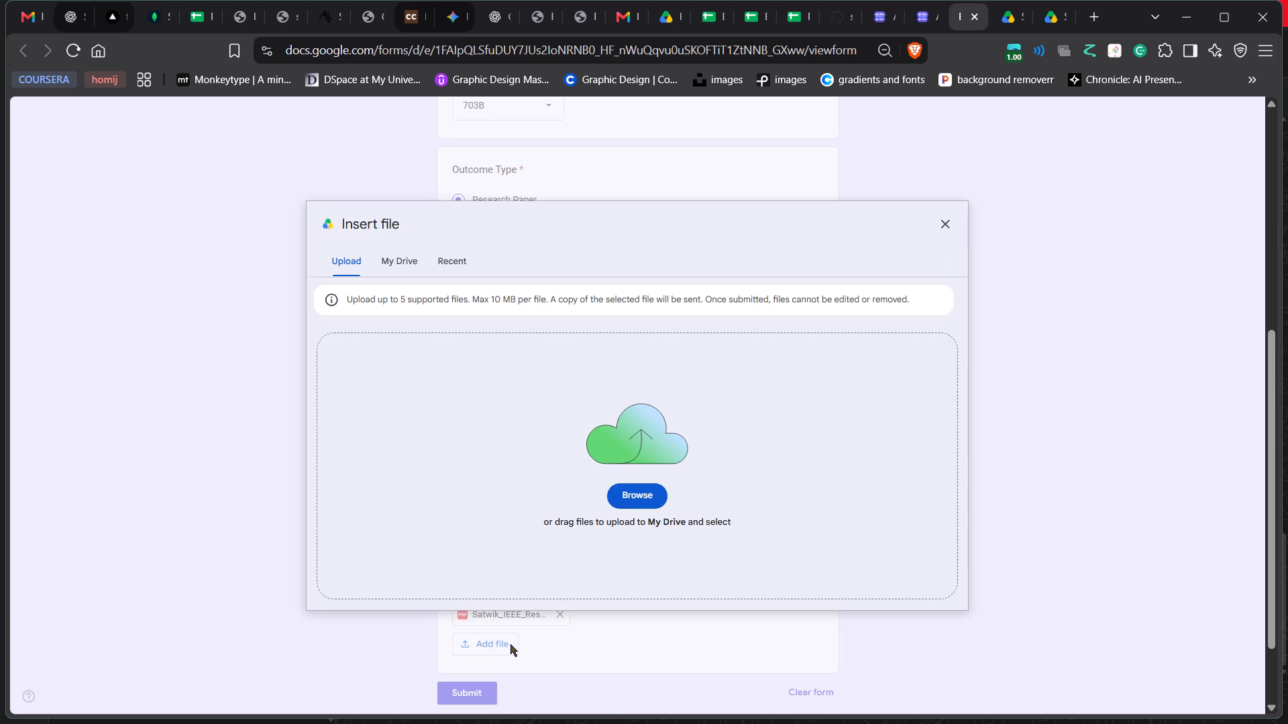
{"action": "left_click", "coordinate": [647, 501]}
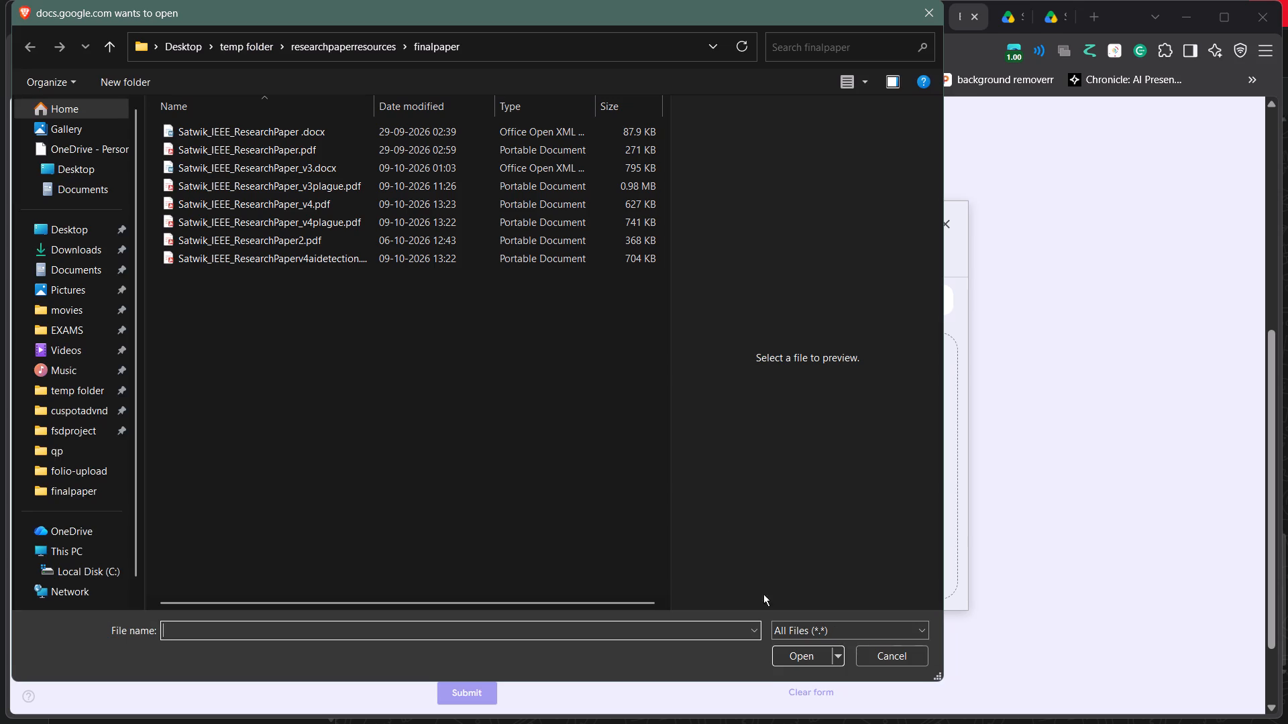
{"action": "left_click", "coordinate": [309, 255]}
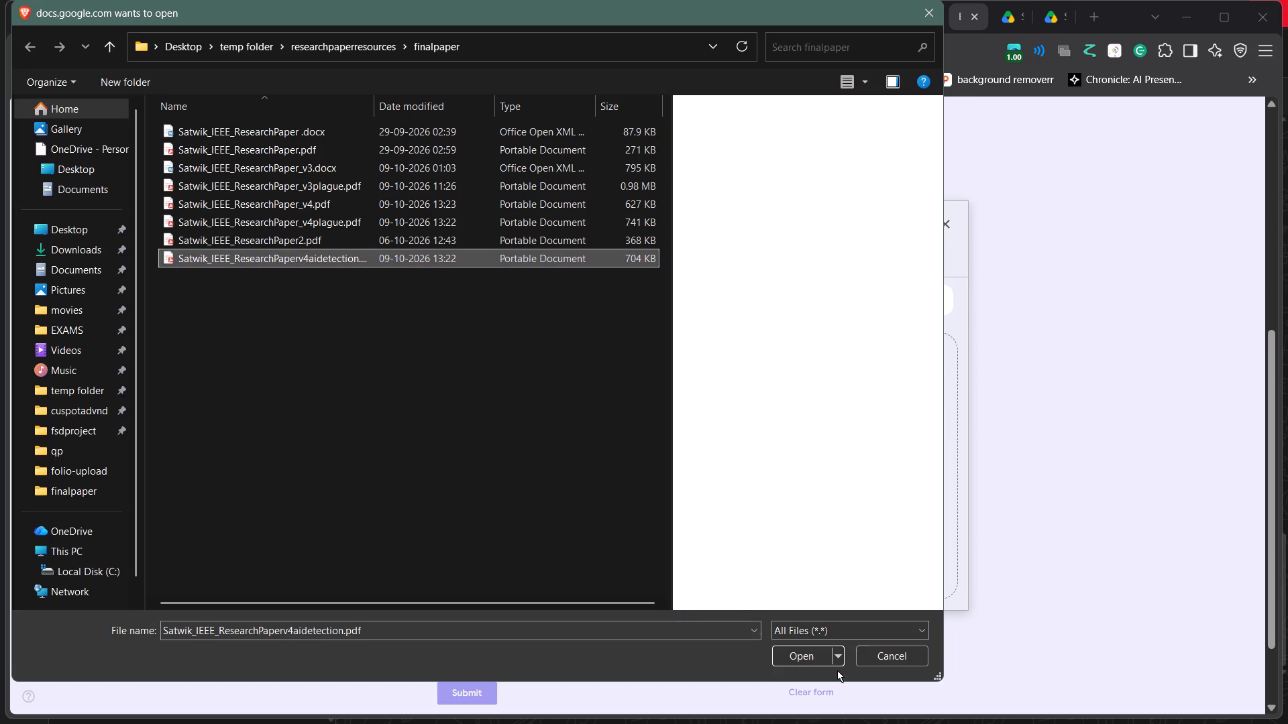
{"action": "left_click", "coordinate": [804, 650]}
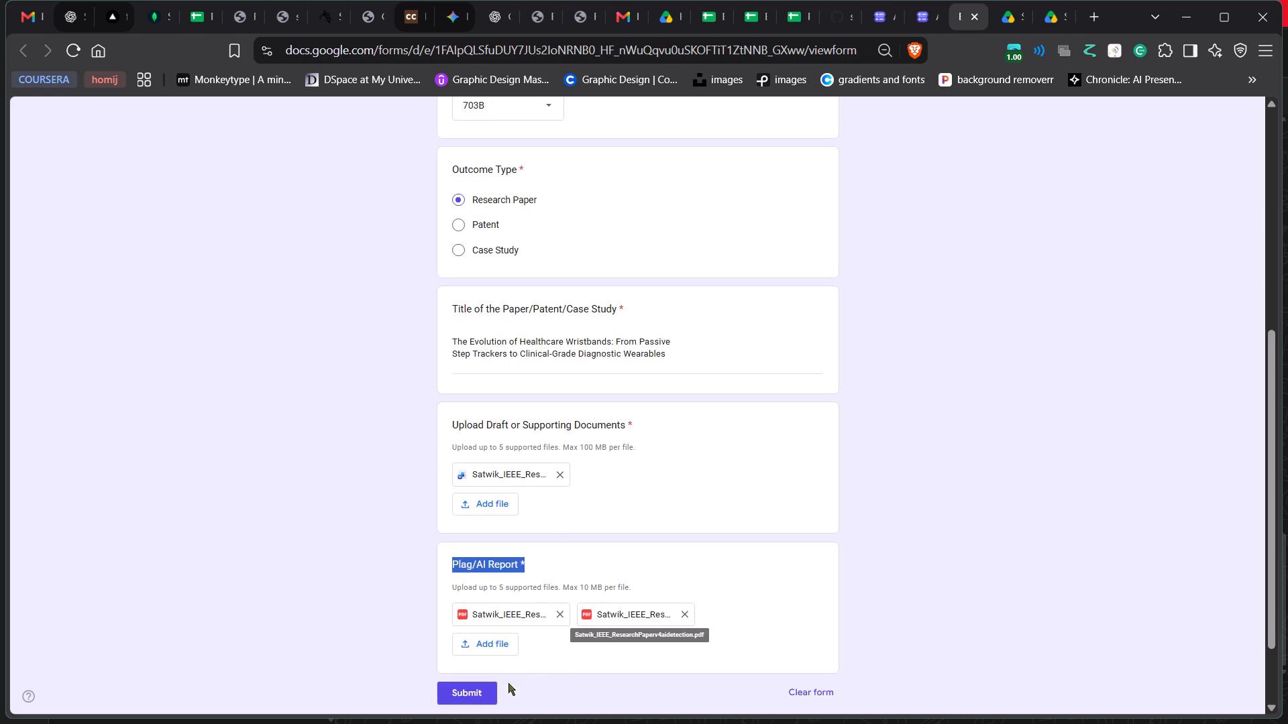
{"action": "left_click", "coordinate": [593, 559]}
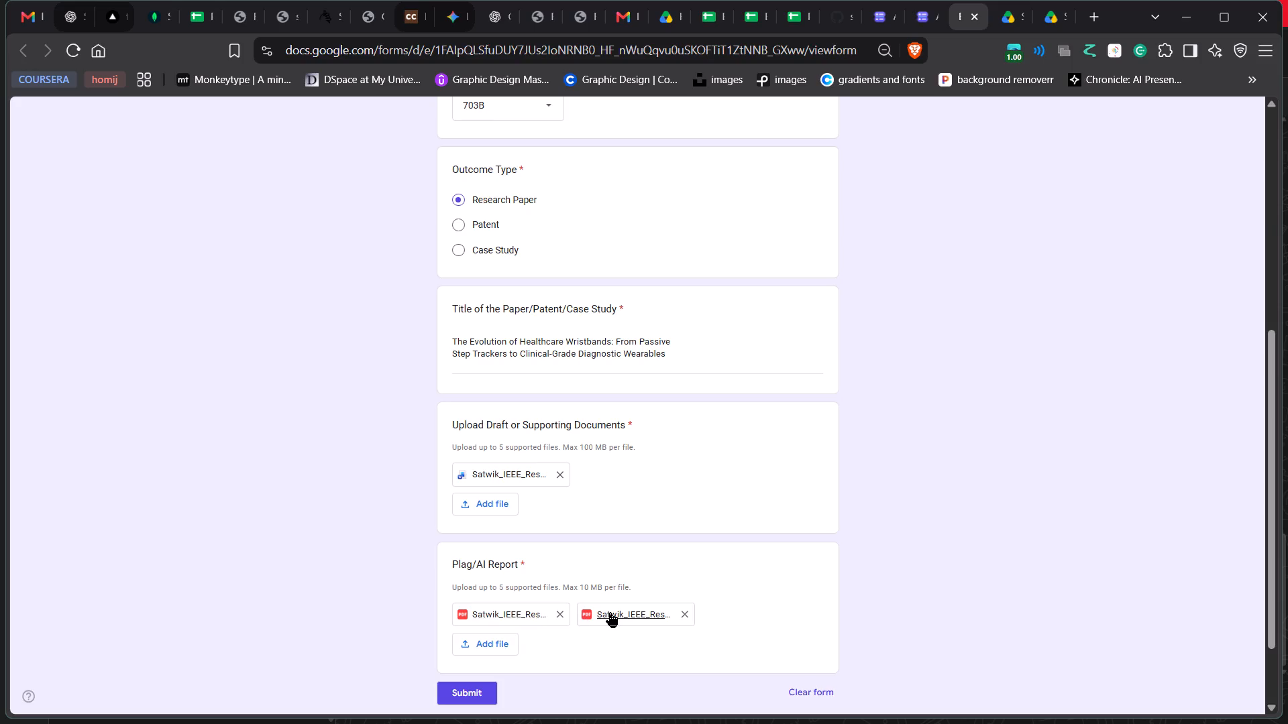
Submit the completed Experiment 9 outcome form.
{"action": "left_click", "coordinate": [473, 695]}
{"action": "scroll", "coordinate": [600, 430], "scroll_direction": "up", "scroll_amount": 1}
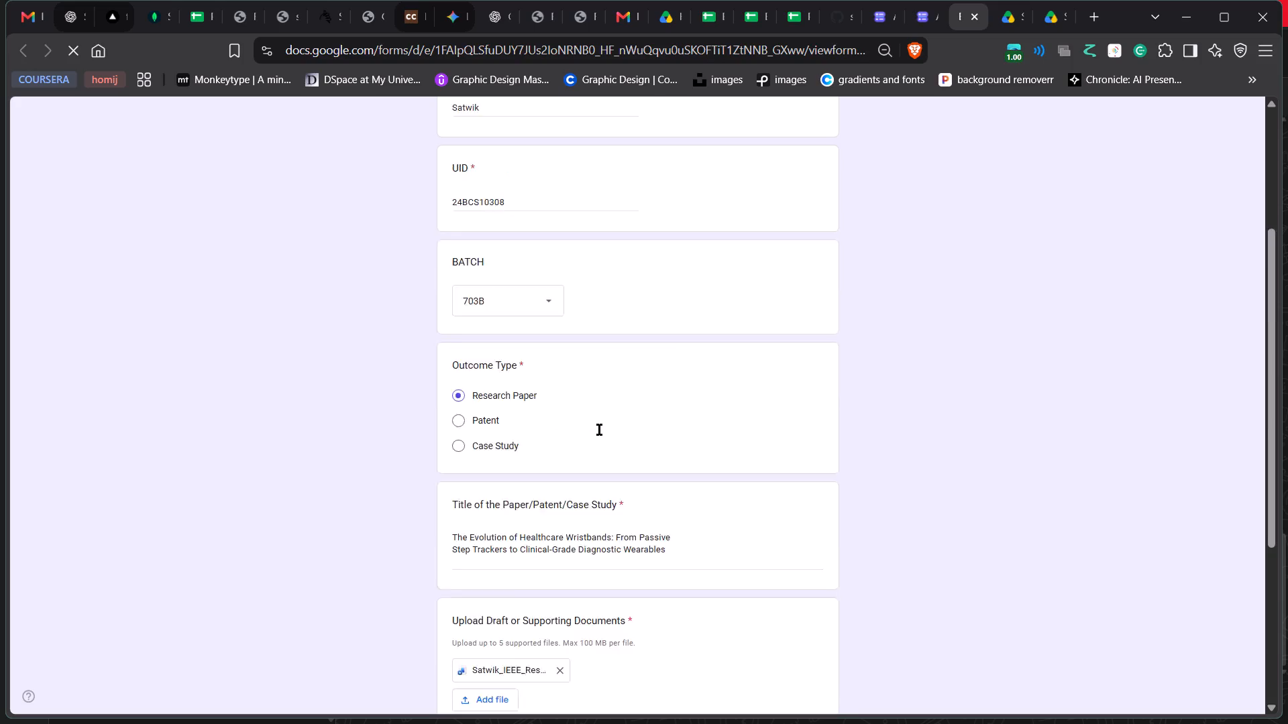
{"action": "scroll", "coordinate": [599, 430], "scroll_direction": "up", "scroll_amount": 3}
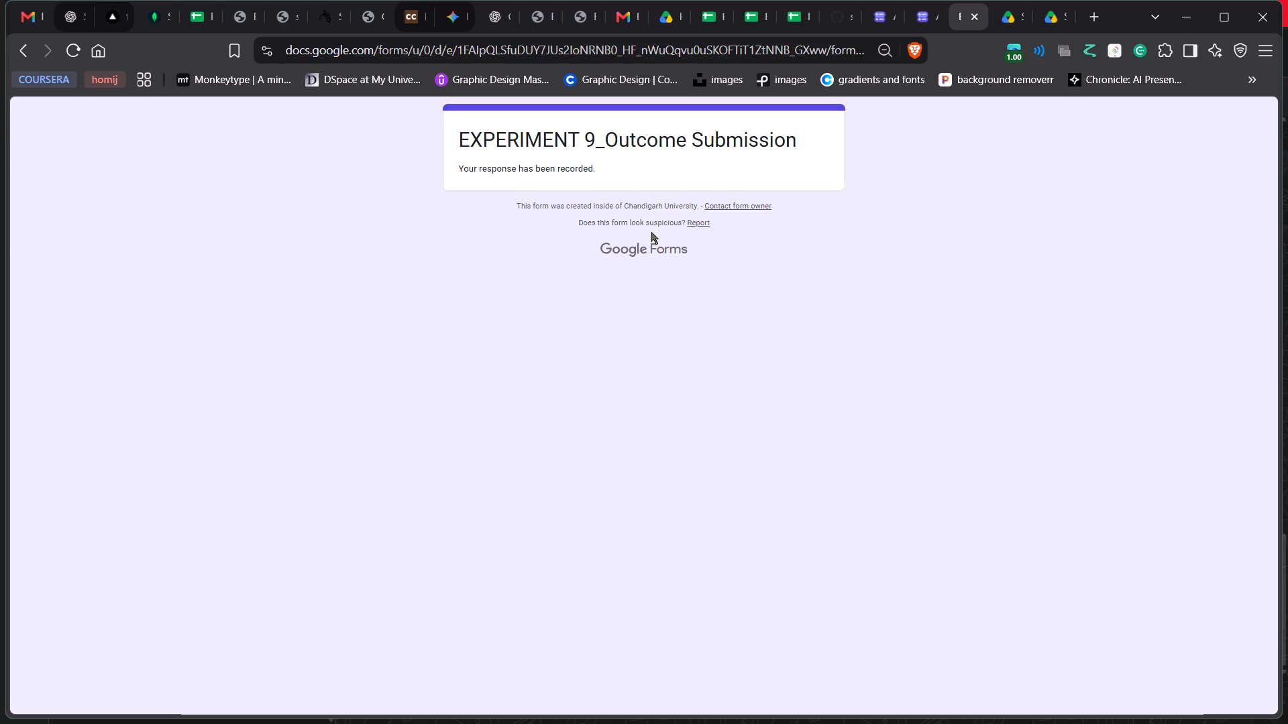
Look through the questions of the AWARD WINNING REPORT FROM IoT form and close it without submitting.
{"action": "left_click", "coordinate": [925, 27]}
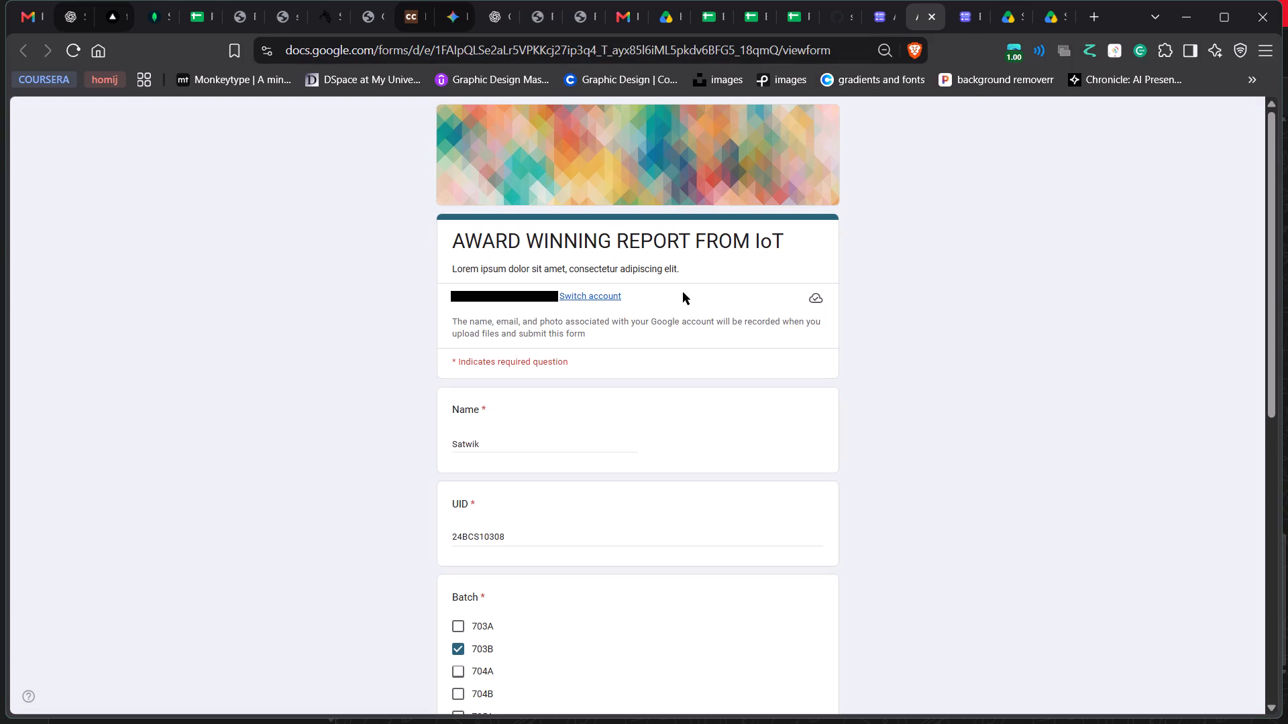
{"action": "scroll", "coordinate": [517, 499], "scroll_direction": "down", "scroll_amount": 2}
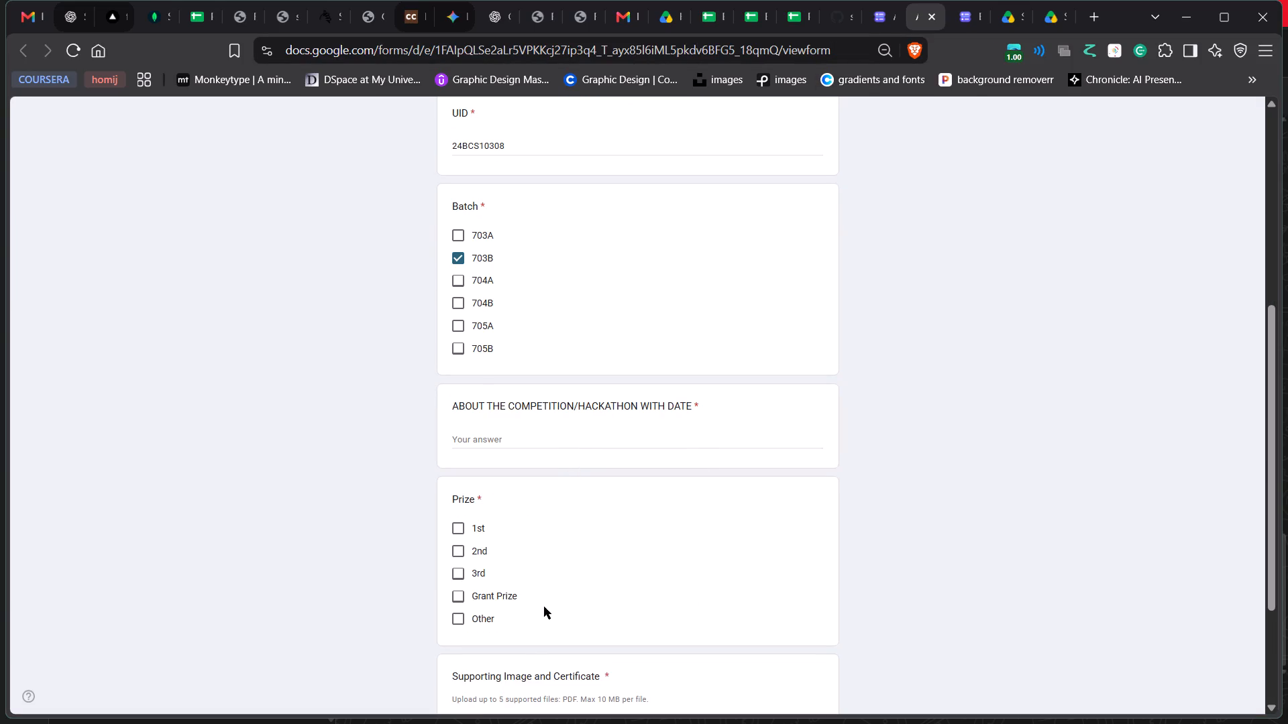
{"action": "scroll", "coordinate": [513, 611], "scroll_direction": "down", "scroll_amount": 1}
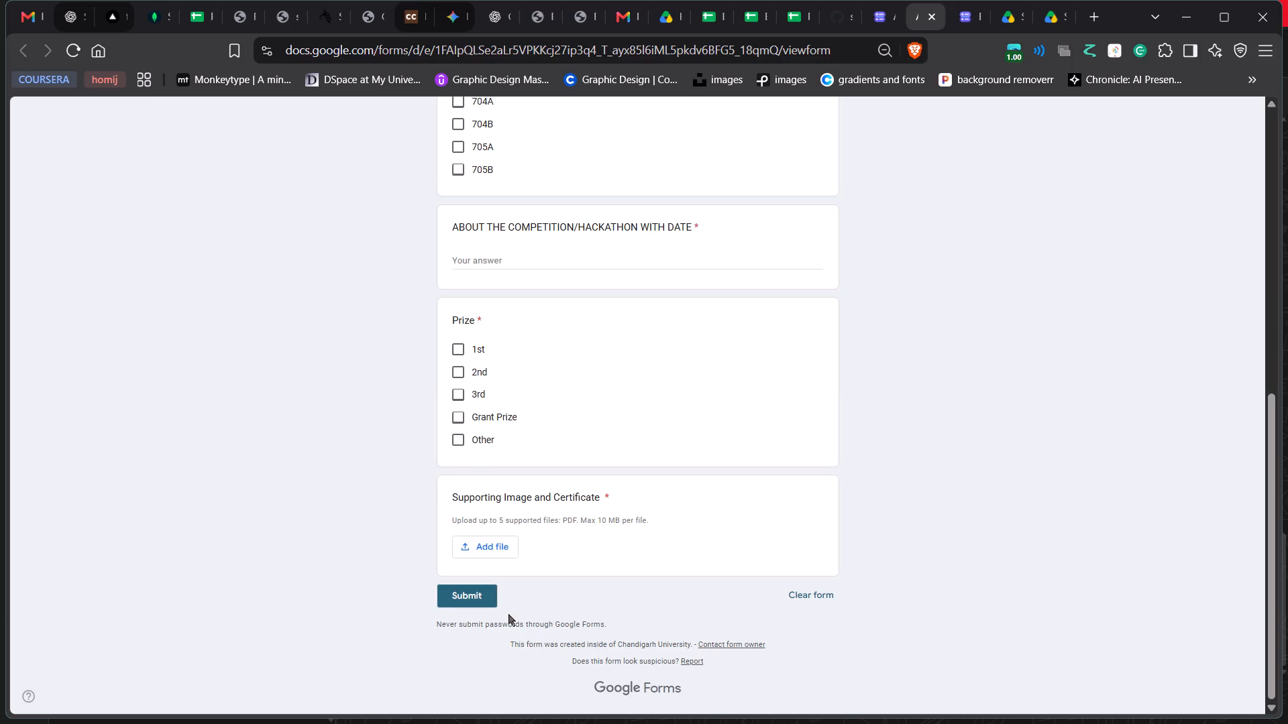
{"action": "scroll", "coordinate": [508, 614], "scroll_direction": "up", "scroll_amount": 4}
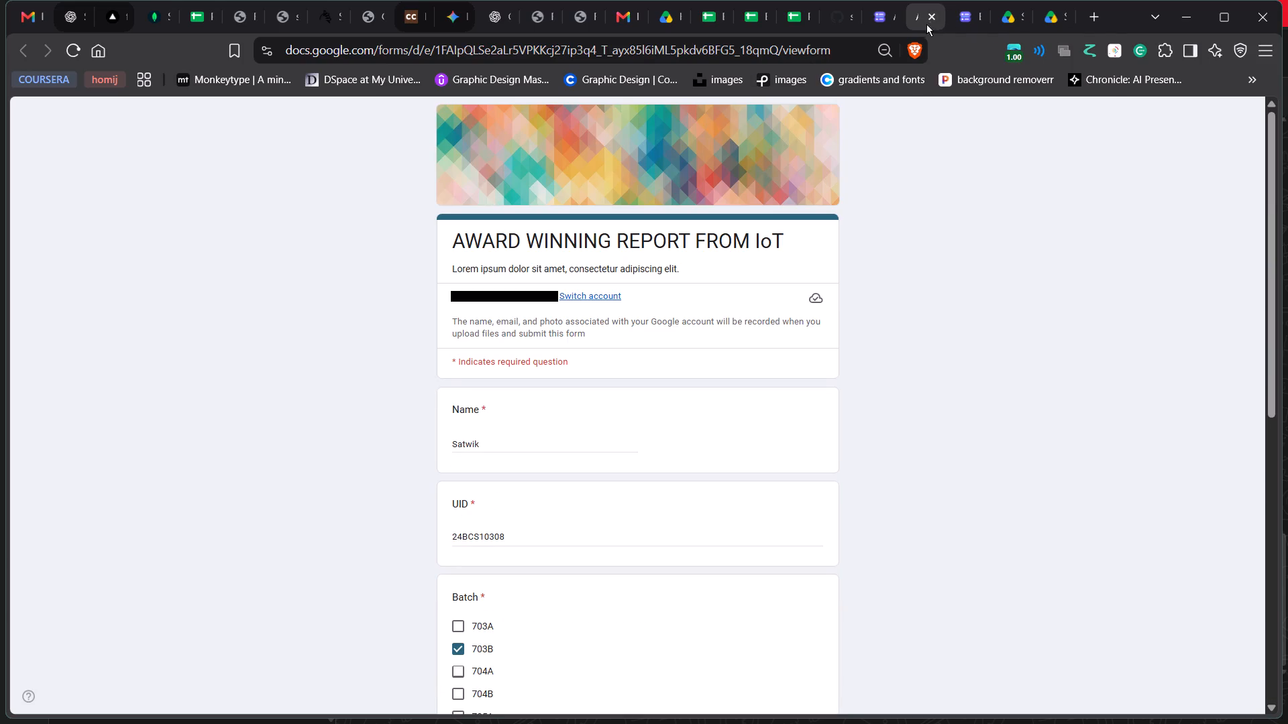
{"action": "left_click", "coordinate": [936, 23]}
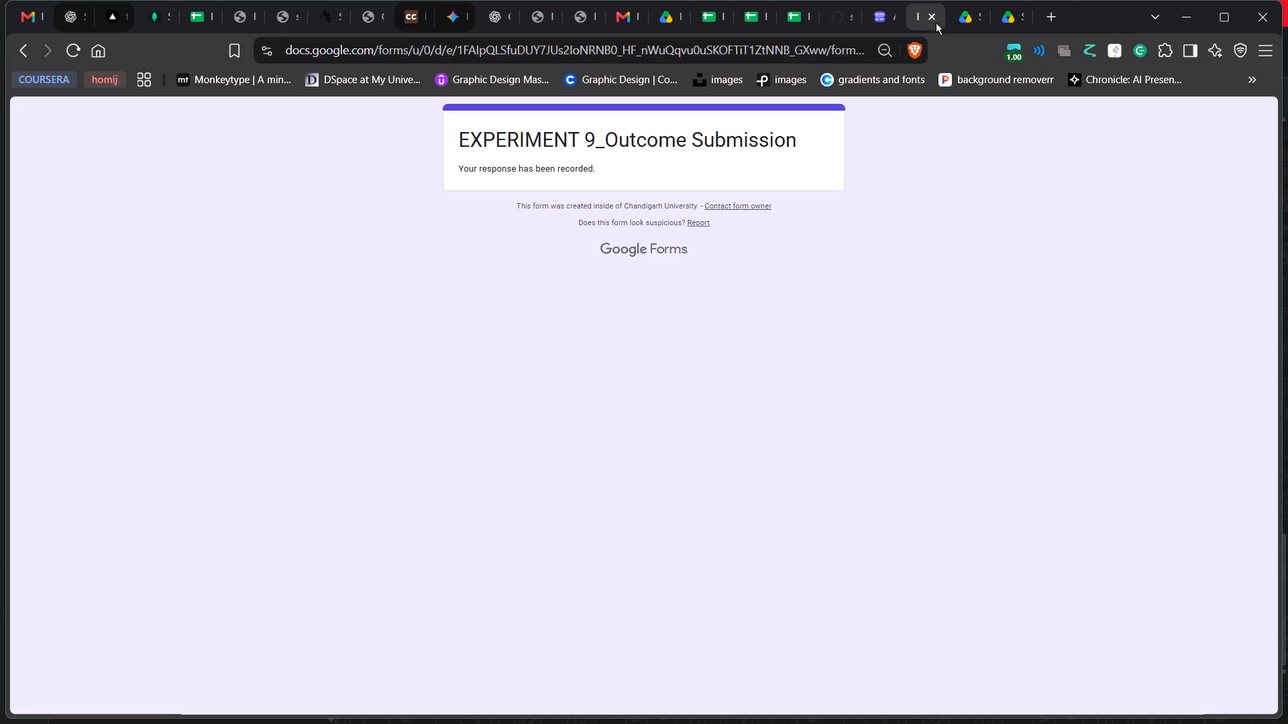